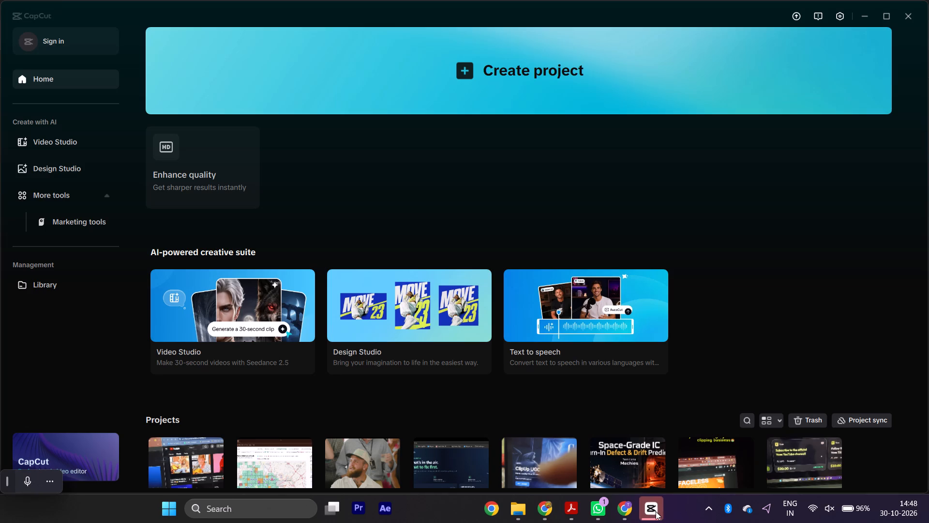
# In File Explorer, cut videos 1 to 5 from the editing folder in the iQOO Z9 5G phone's internal storage.
pyautogui.click(521, 518)
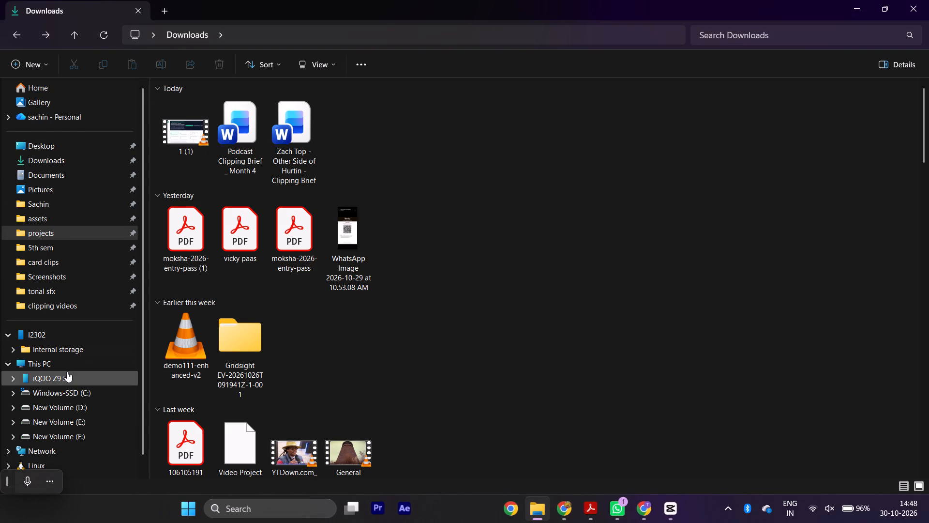
pyautogui.click(67, 371)
pyautogui.doubleClick(254, 101)
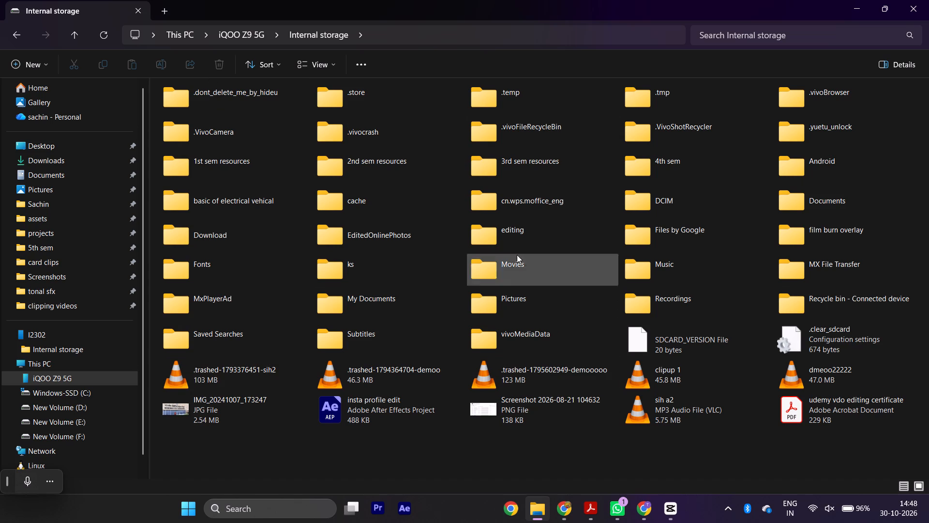
pyautogui.doubleClick(475, 220)
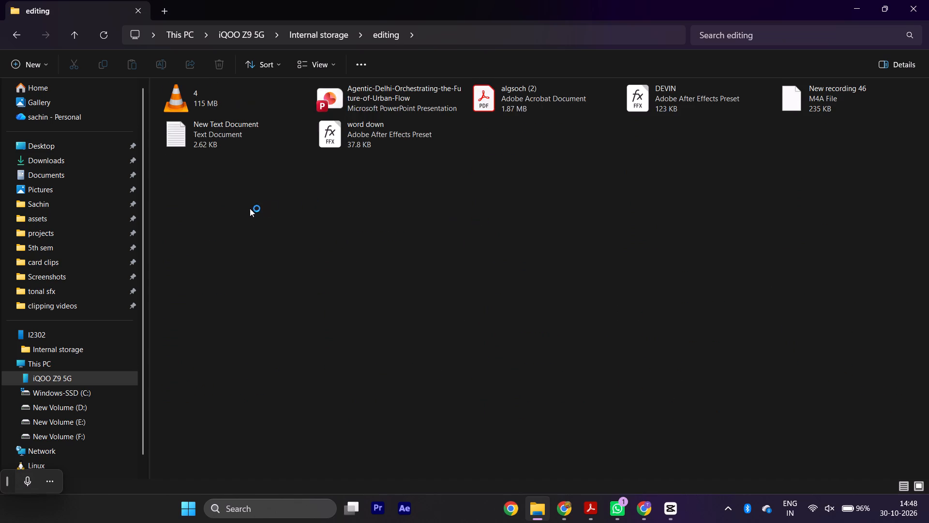
pyautogui.click(340, 144)
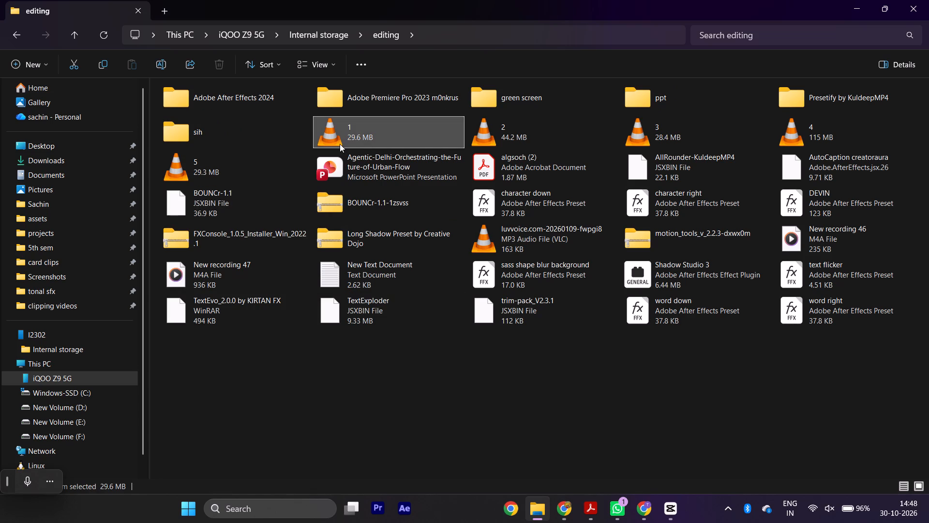
pyautogui.keyDown('shift'); pyautogui.click(269, 175); pyautogui.keyUp('shift')
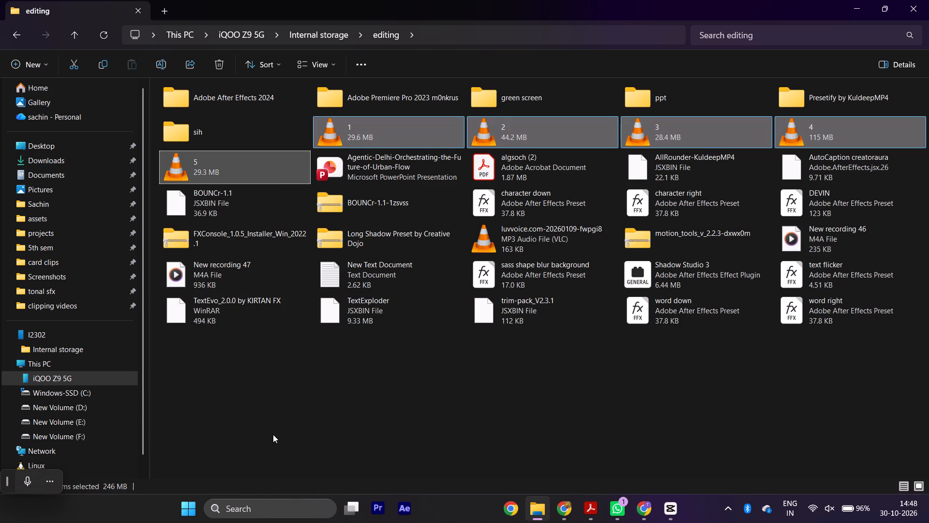
pyautogui.hotkey('ctrl', 'x')
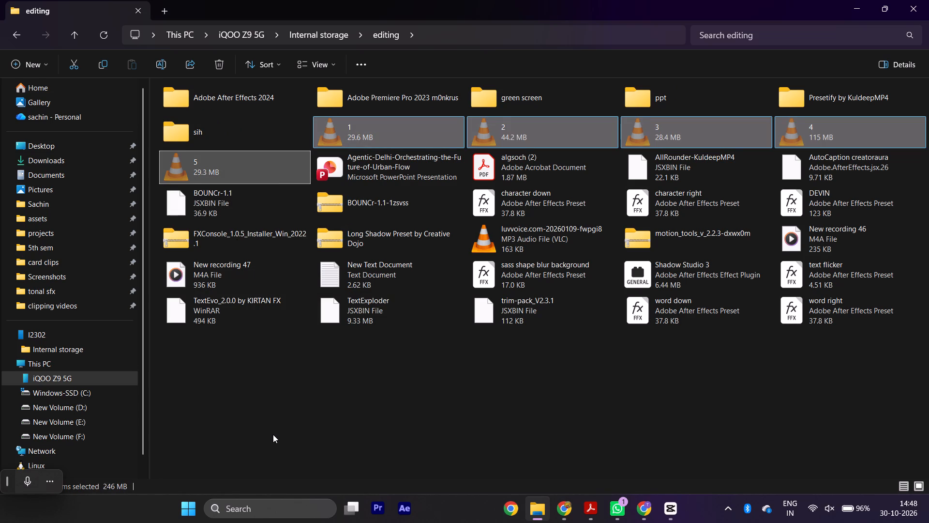
# Paste the five cut videos into Downloads, replacing the existing files that have the same names.
pyautogui.scroll(2, 70, 163)
pyautogui.click(70, 163)
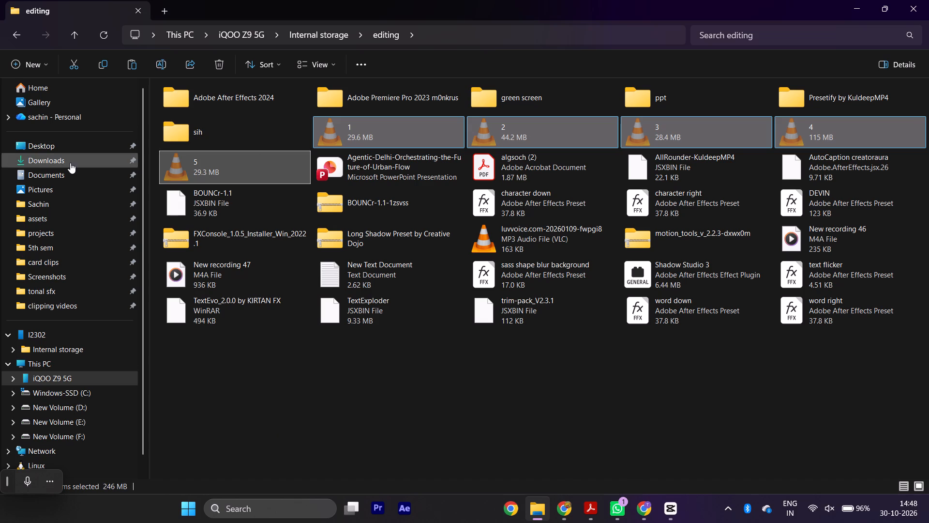
pyautogui.hotkey('ctrl', 'v')
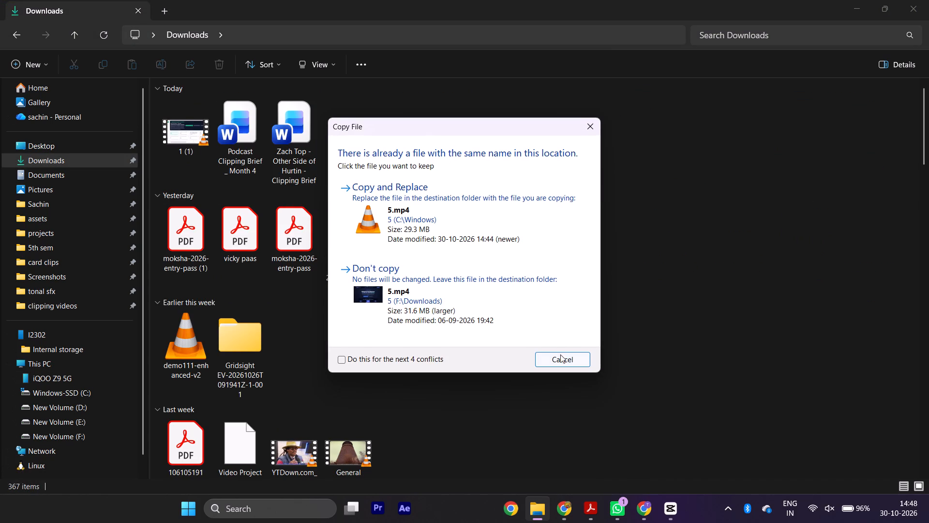
pyautogui.click(472, 233)
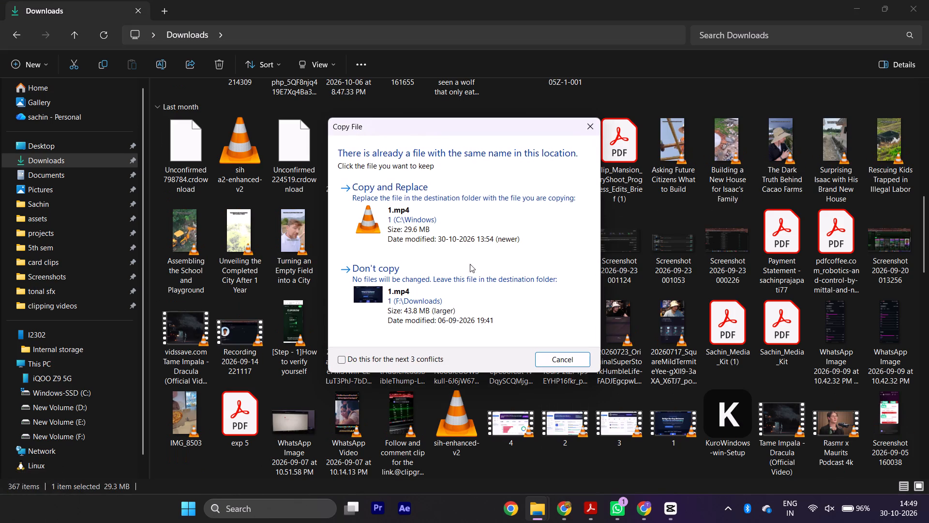
pyautogui.click(470, 232)
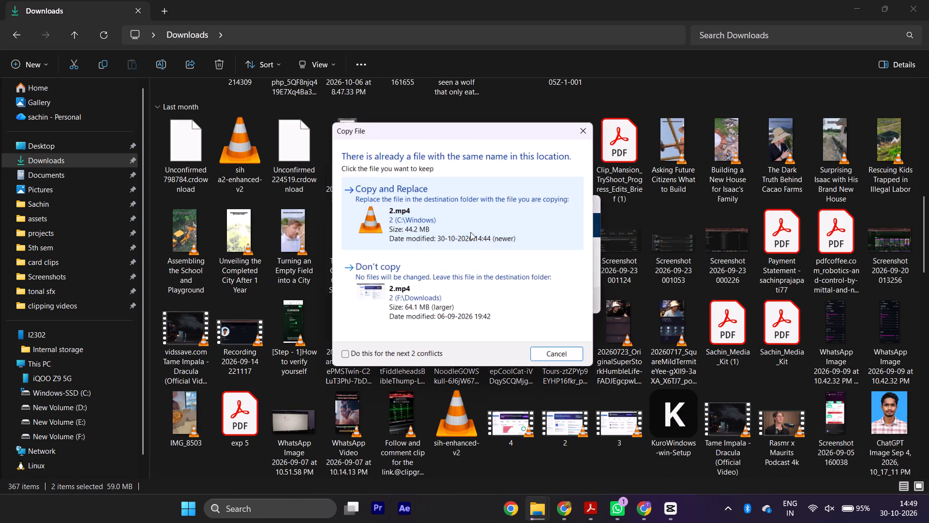
pyautogui.click(470, 232)
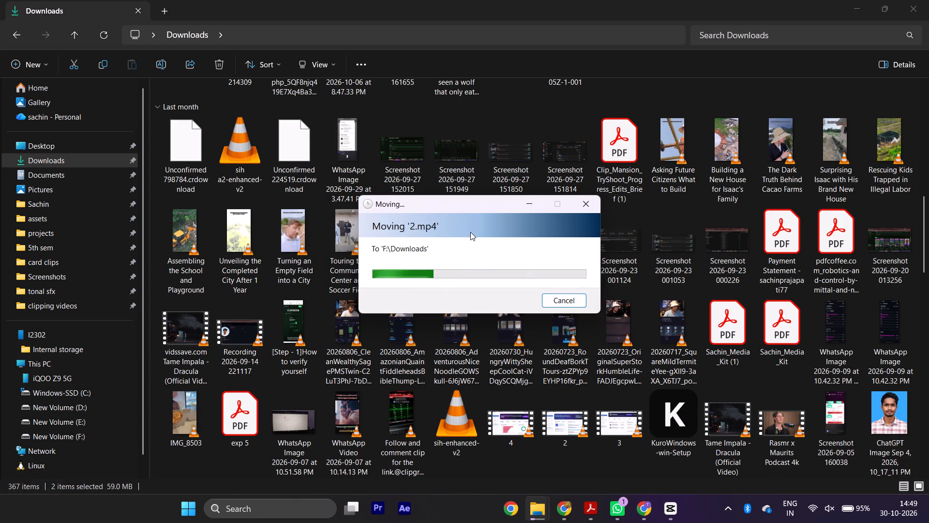
pyautogui.click(470, 232)
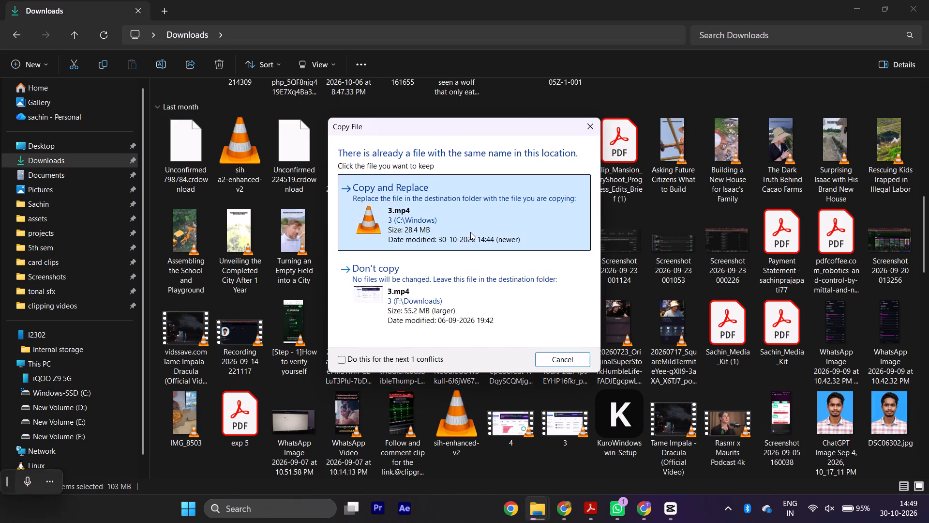
pyautogui.click(470, 232)
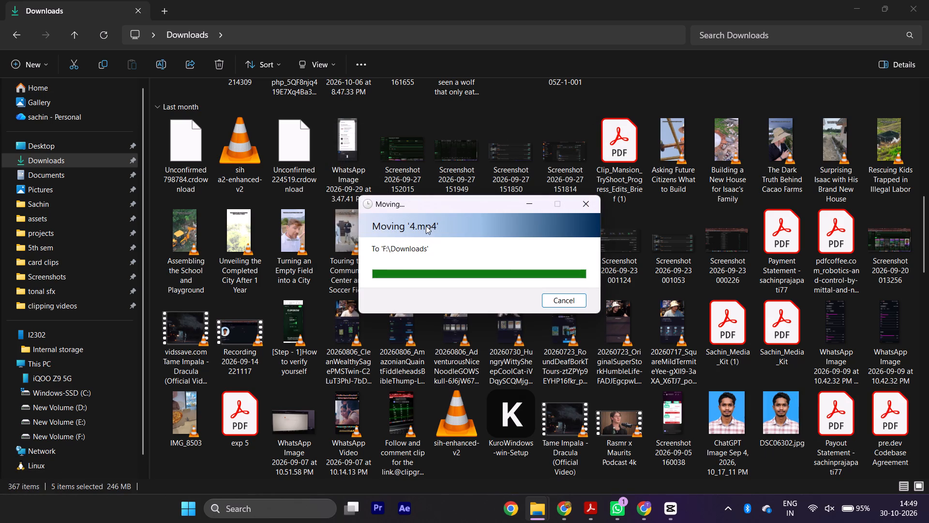
pyautogui.scroll(7, 376, 196)
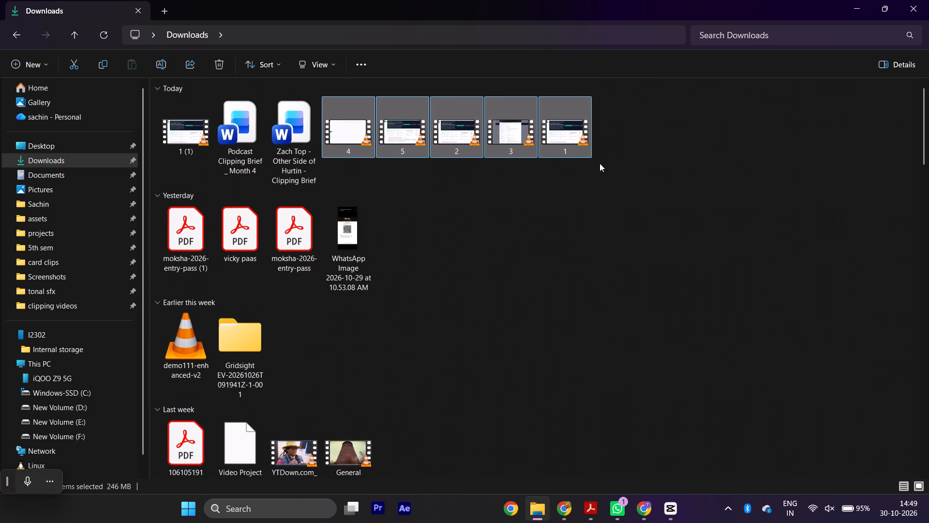
pyautogui.click(683, 157)
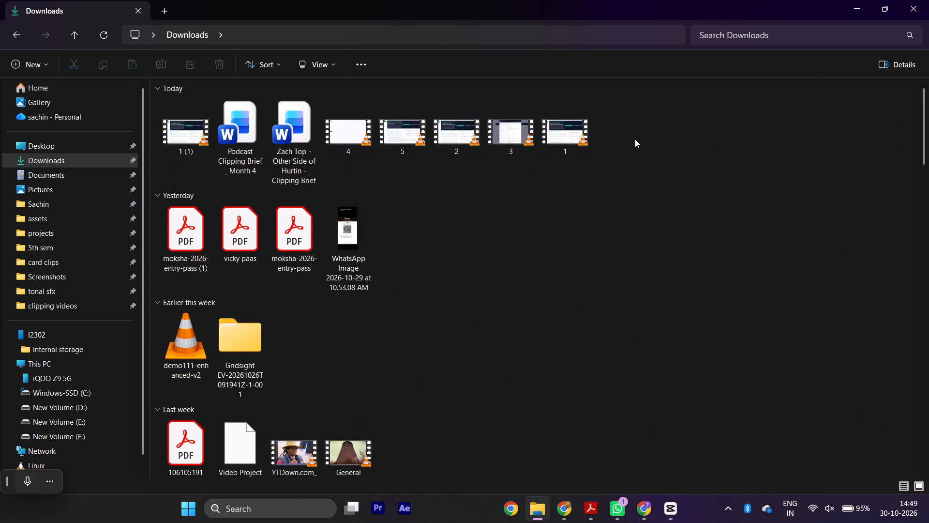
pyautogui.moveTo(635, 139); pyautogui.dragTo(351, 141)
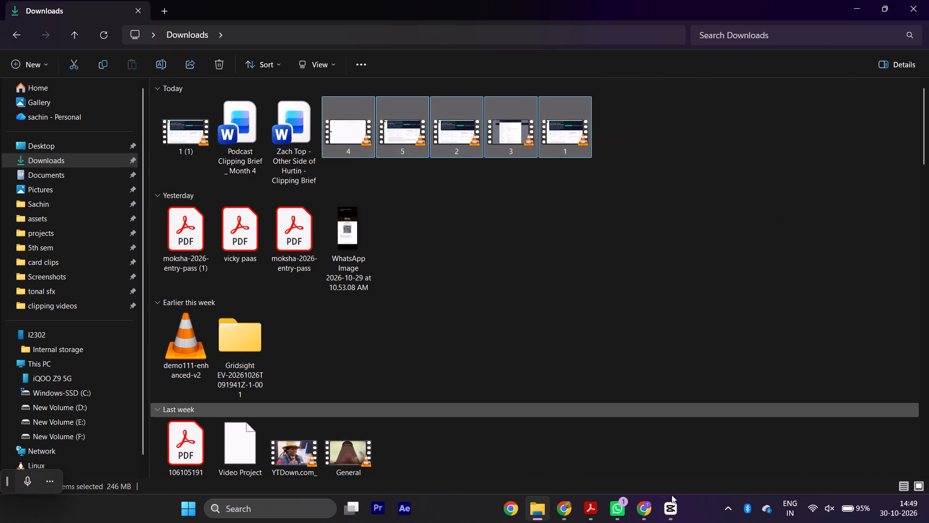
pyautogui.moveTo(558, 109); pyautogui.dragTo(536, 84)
# Switch to CapCut and create a new project.
pyautogui.click(673, 508)
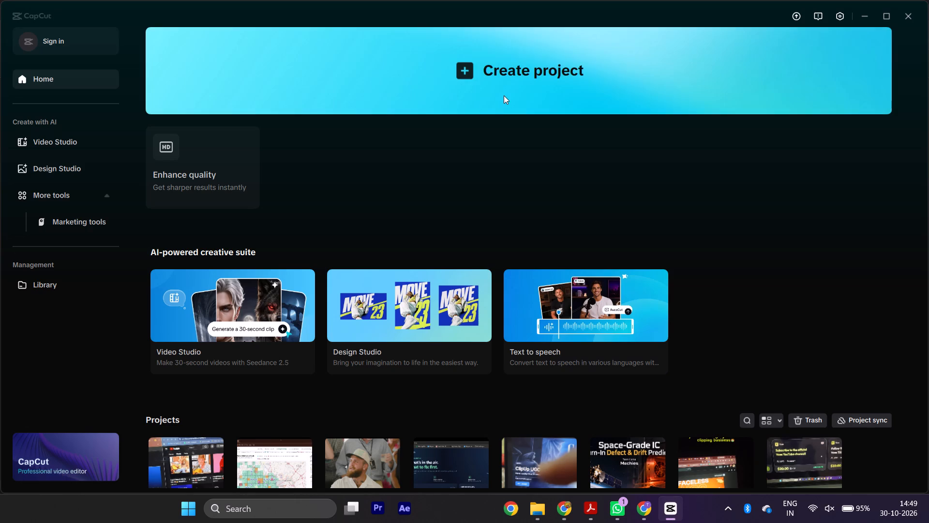
pyautogui.click(504, 95)
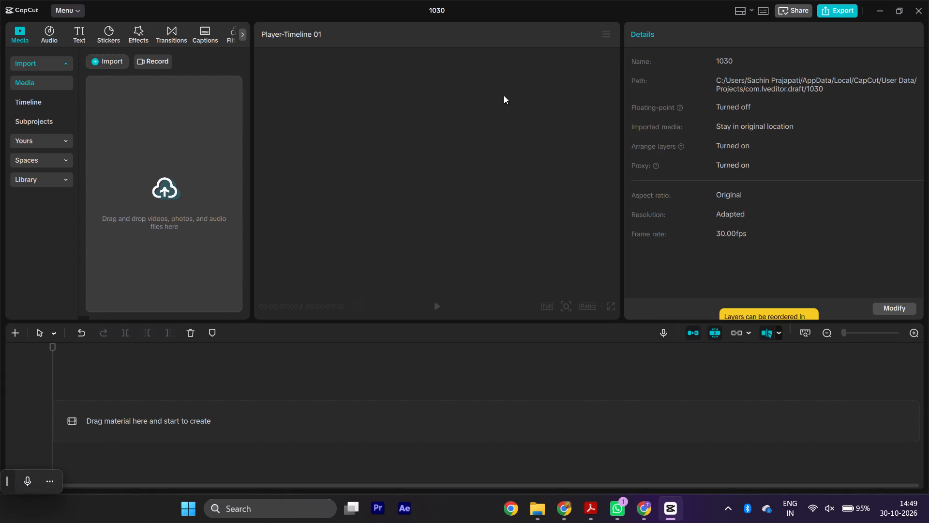
# Import videos 1 to 5 from the Downloads folder into the project's media.
pyautogui.click(197, 200)
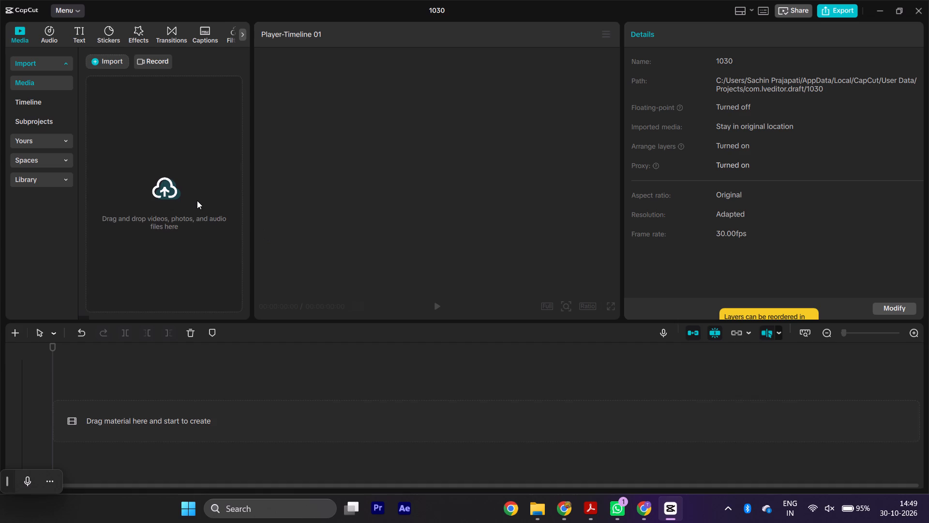
pyautogui.click(183, 208)
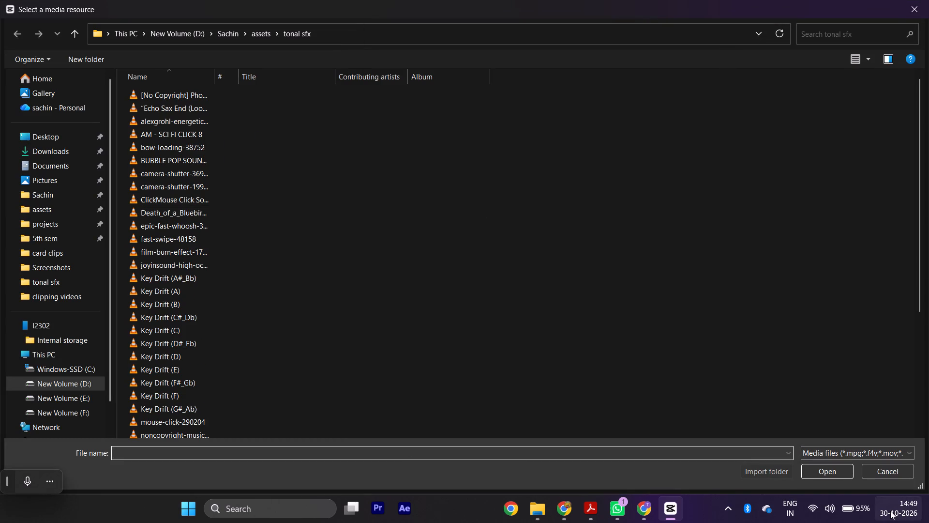
pyautogui.click(54, 152)
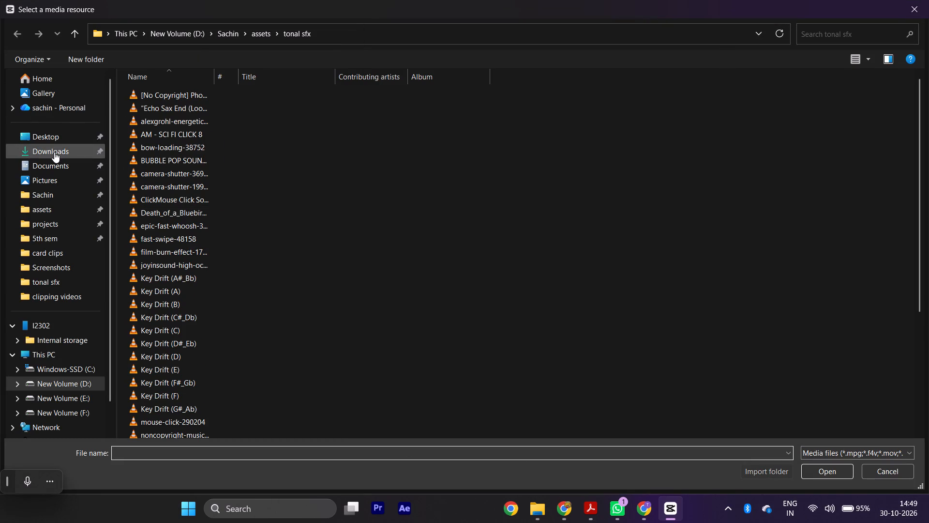
pyautogui.click(352, 115)
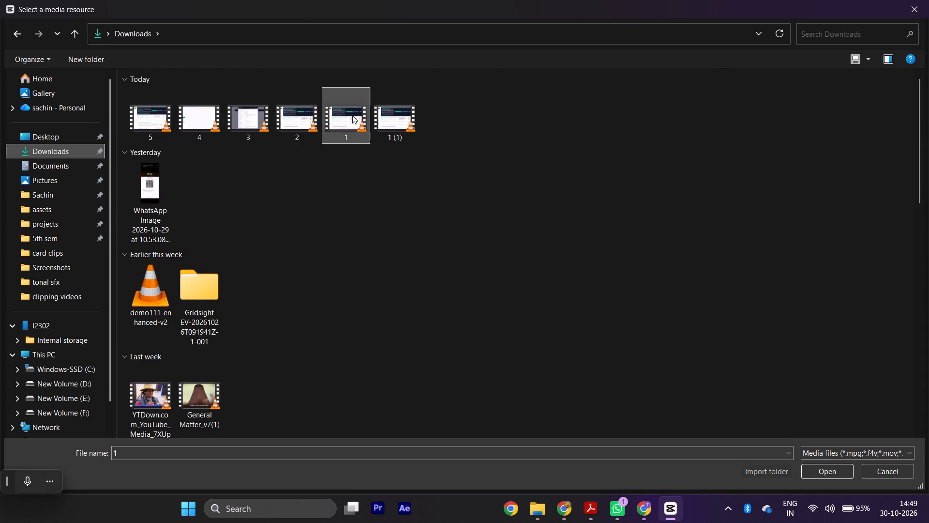
pyautogui.keyDown('shift'); pyautogui.click(159, 113); pyautogui.keyUp('shift')
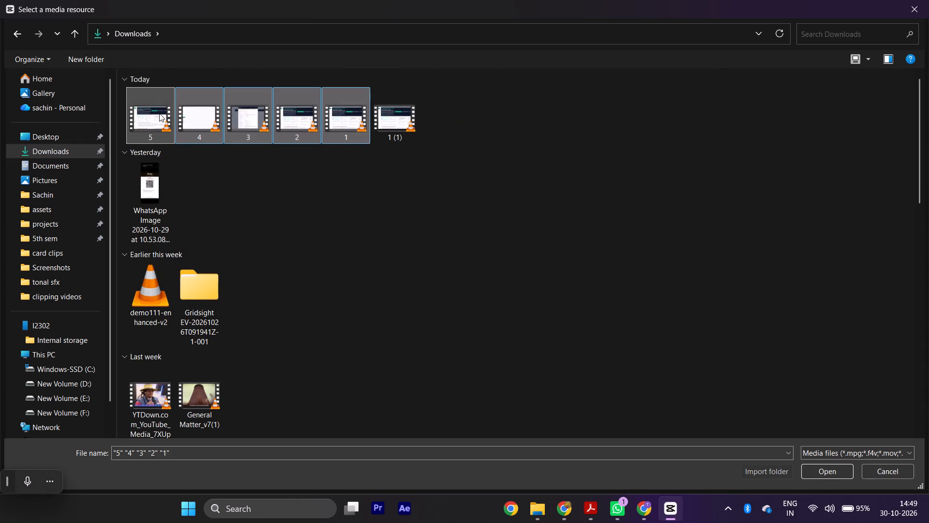
pyautogui.press('Return')
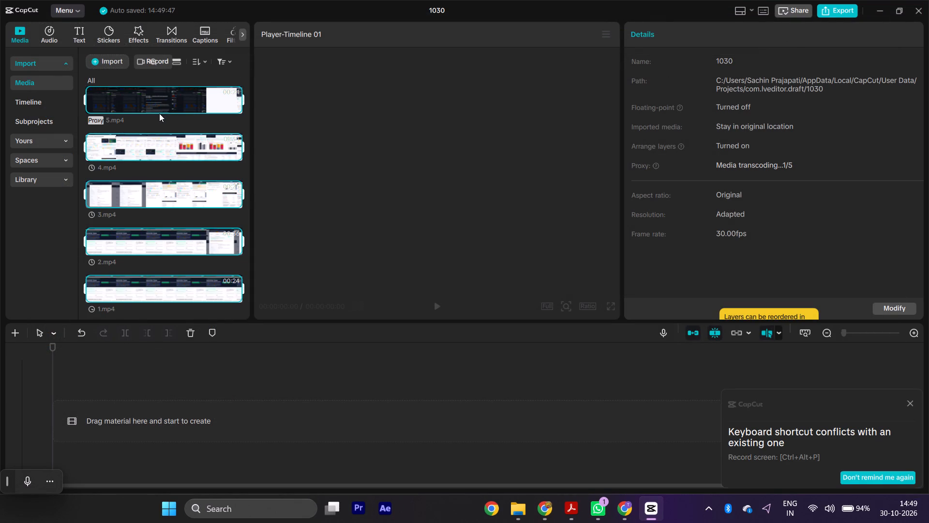
# Dismiss the keyboard shortcut conflict notification.
pyautogui.click(906, 403)
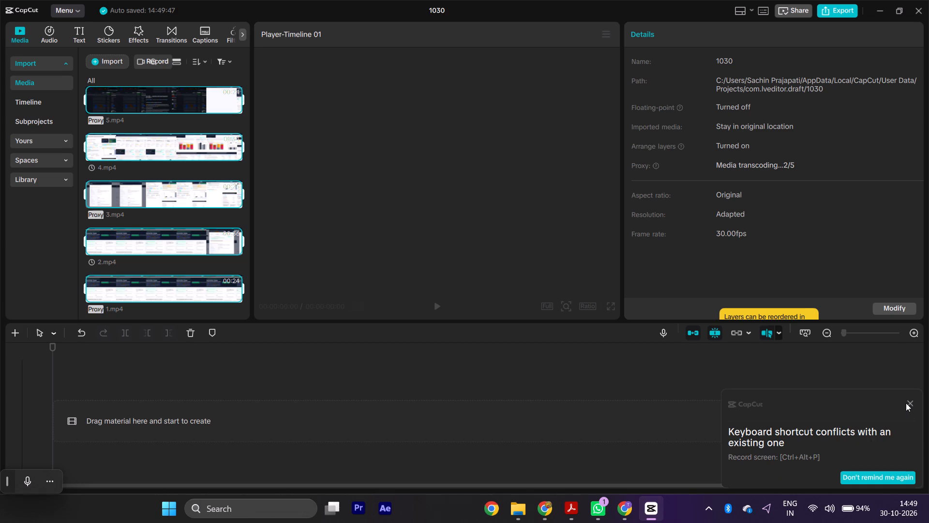
pyautogui.click(911, 404)
# Connect the Boult Audio Airbass Bluetooth headset in the Windows quick settings and return to the CapCut project.
pyautogui.click(869, 519)
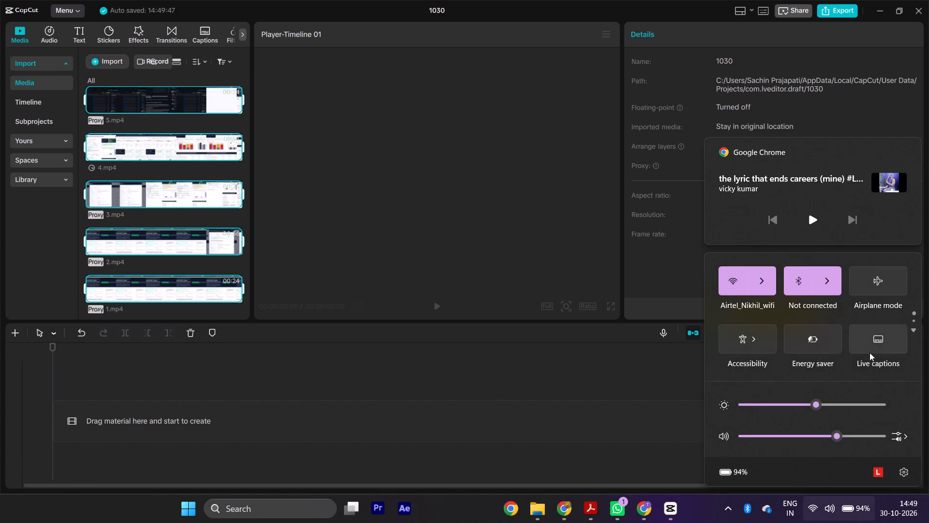
pyautogui.click(821, 292)
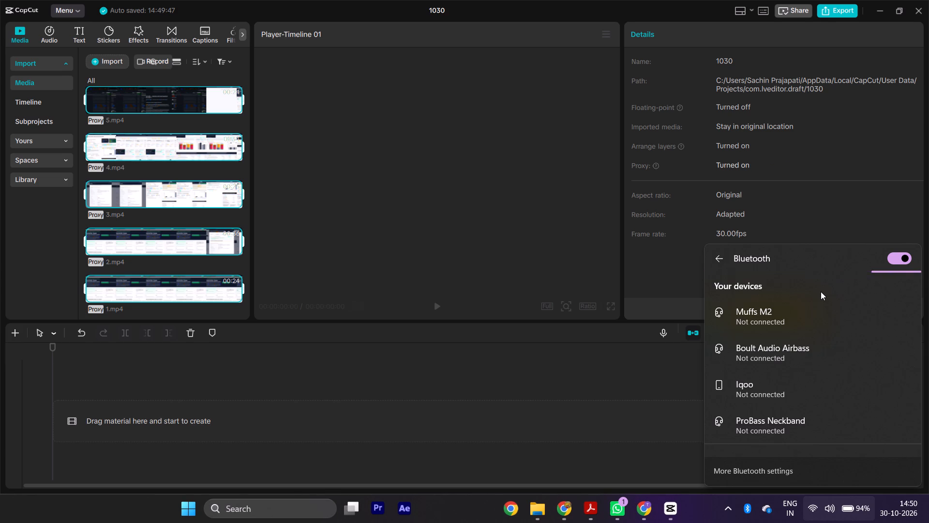
pyautogui.doubleClick(784, 341)
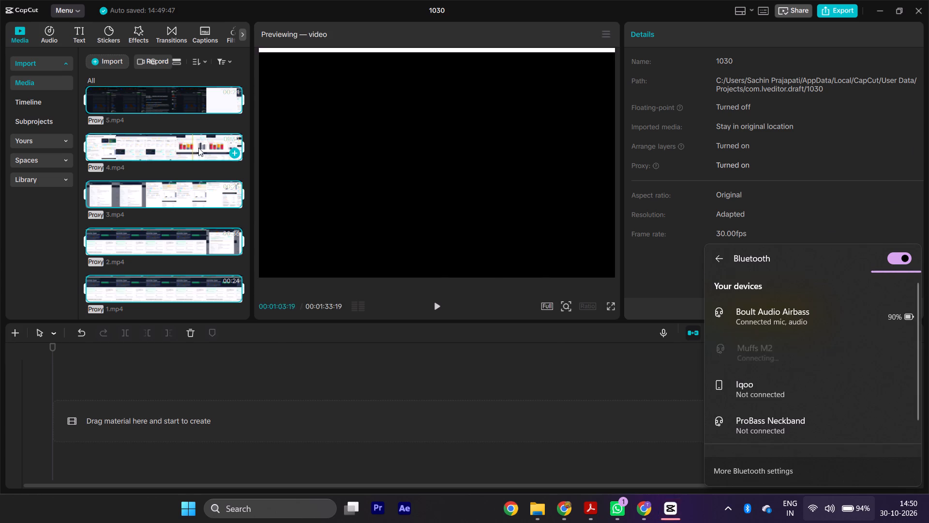
pyautogui.click(215, 122)
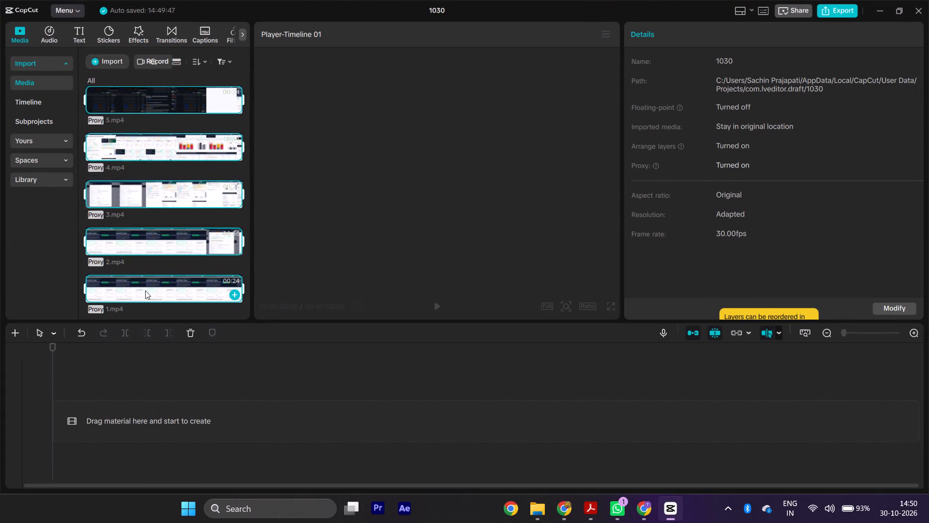
# Add all five imported clips together to the start of the empty timeline.
pyautogui.moveTo(148, 287); pyautogui.dragTo(101, 423)
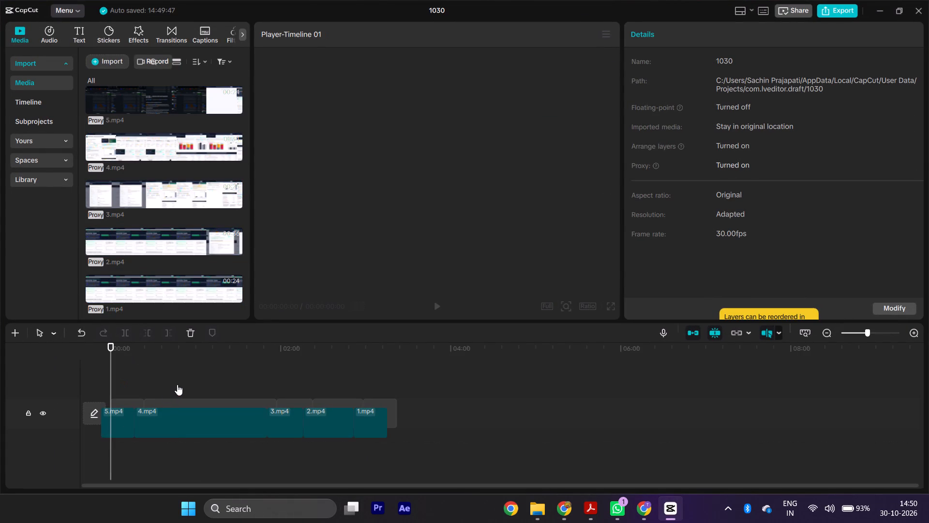
pyautogui.click(177, 383)
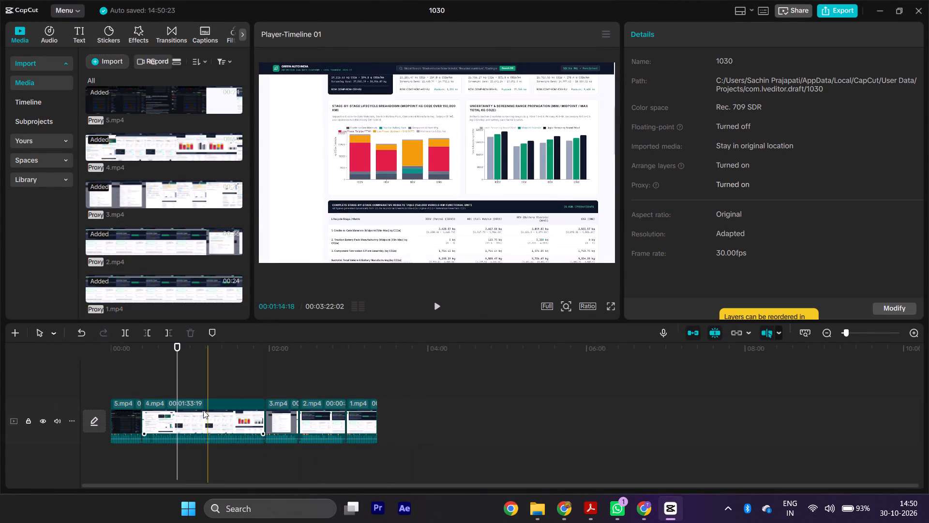
# Rearrange the five timeline clips on the main track into numerical order, from 1.mp4 to 5.mp4.
pyautogui.moveTo(200, 413); pyautogui.dragTo(386, 447)
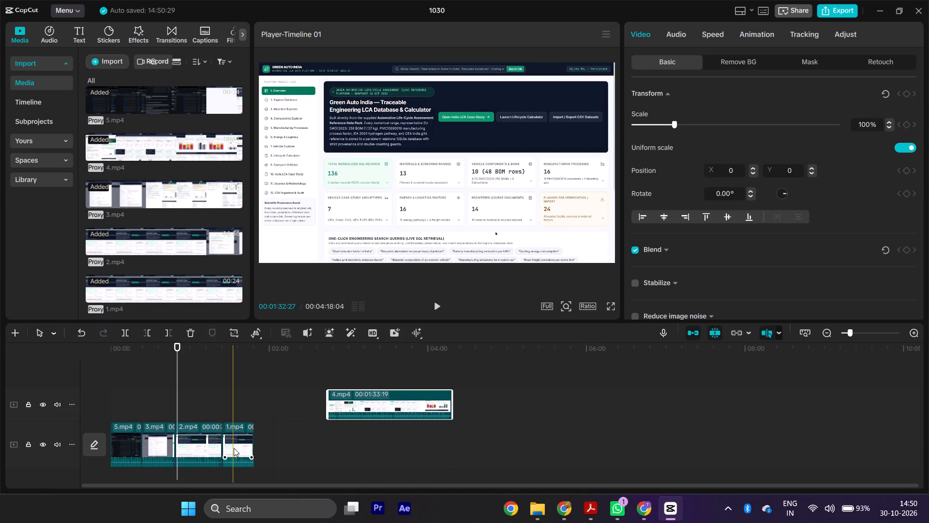
pyautogui.moveTo(234, 448); pyautogui.dragTo(113, 442)
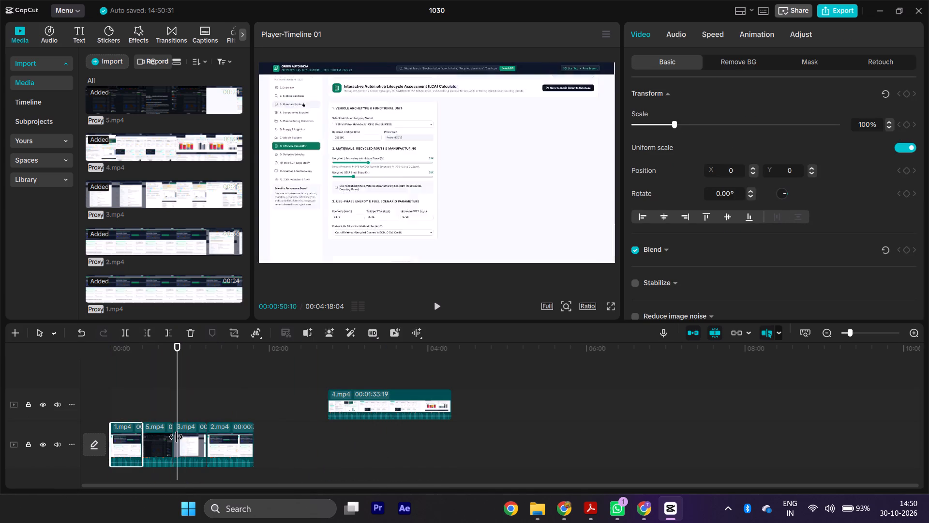
pyautogui.moveTo(219, 444); pyautogui.dragTo(156, 439)
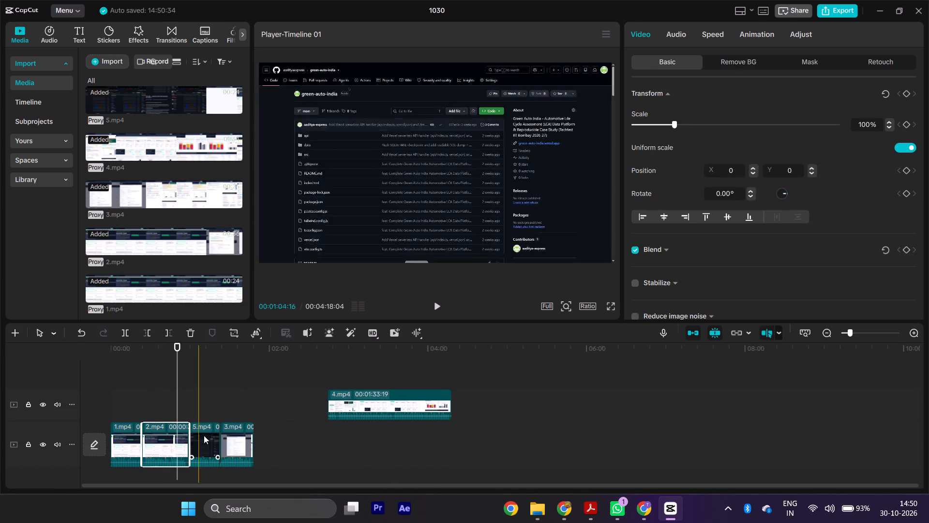
pyautogui.moveTo(240, 440); pyautogui.dragTo(200, 443)
pyautogui.moveTo(373, 402); pyautogui.dragTo(339, 417)
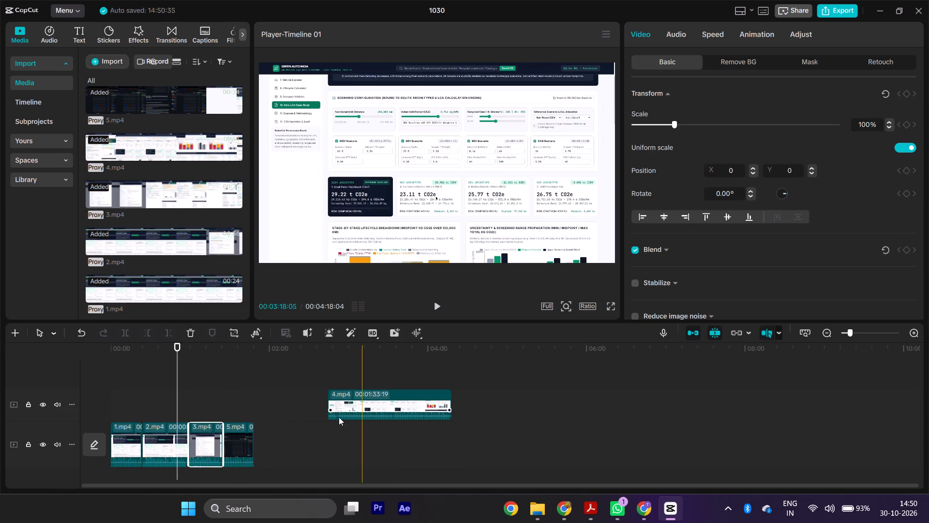
pyautogui.moveTo(339, 417); pyautogui.dragTo(214, 447)
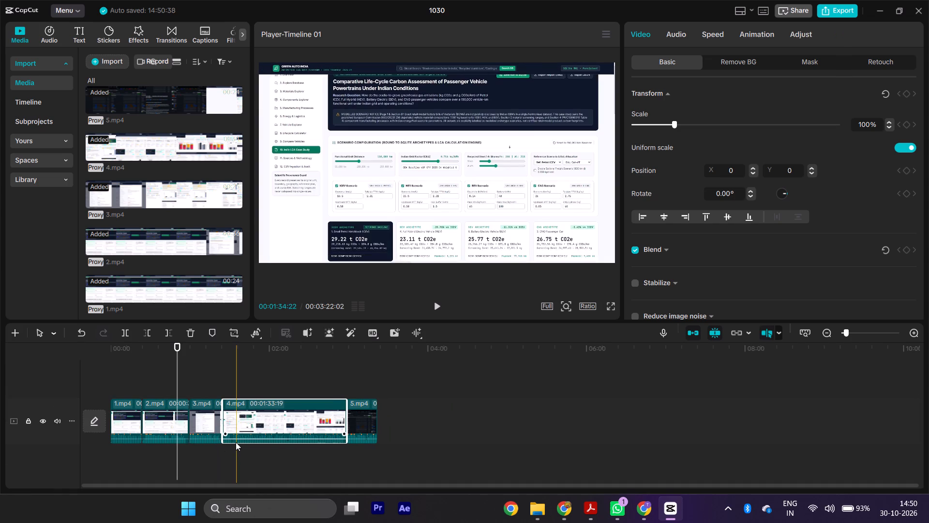
# Play the first seconds of the assembled timeline from its beginning to check clip 1.mp4.
pyautogui.write('11')
pyautogui.hscroll(5, 272, 441)
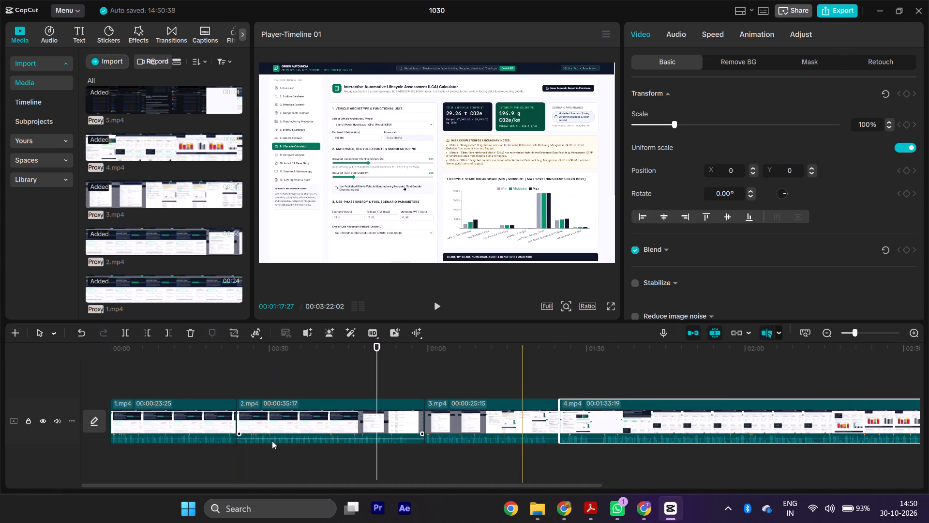
pyautogui.click(198, 363)
pyautogui.moveTo(198, 363); pyautogui.dragTo(57, 392)
pyautogui.press('space')
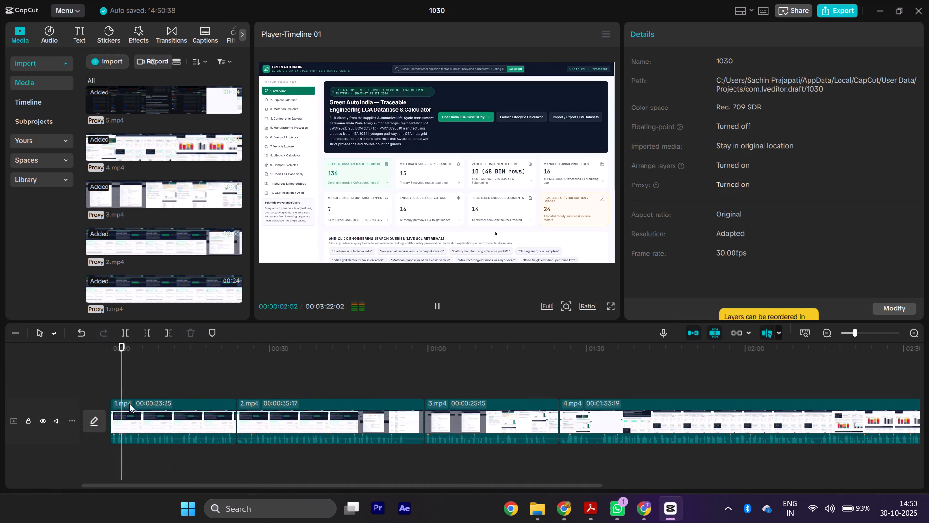
pyautogui.press('space')
# Select all clips on the timeline and bring up their basic audio options for loudness, voice enhancement and noise reduction.
pyautogui.hotkey('ctrl', 'a')
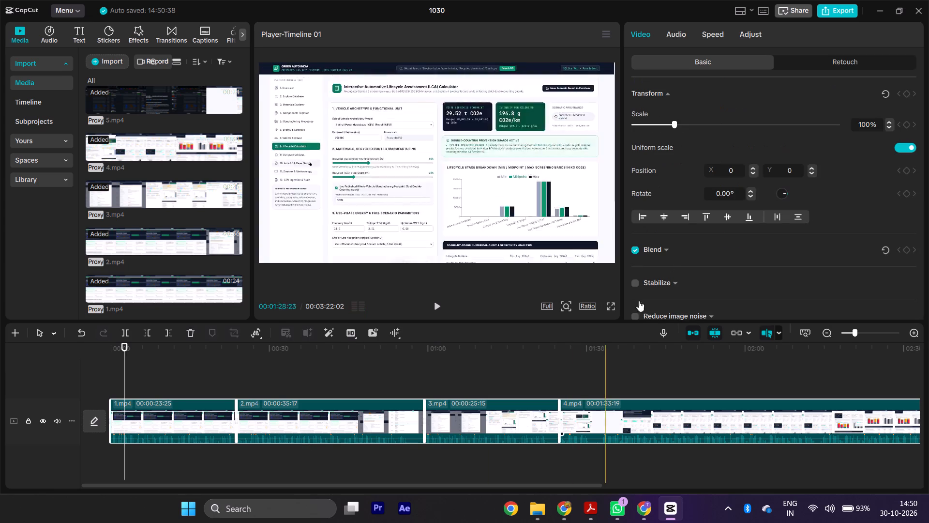
pyautogui.click(675, 34)
pyautogui.scroll(-1, 660, 198)
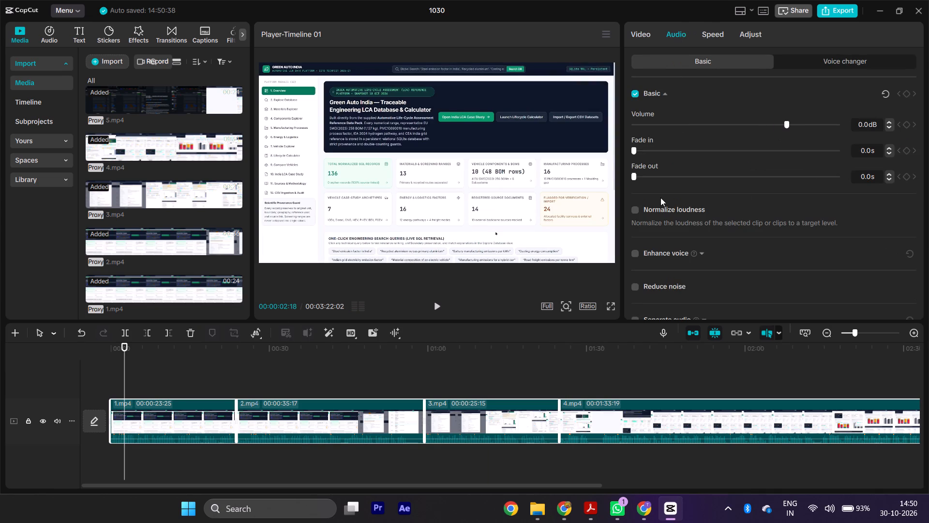
pyautogui.scroll(-1, 660, 198)
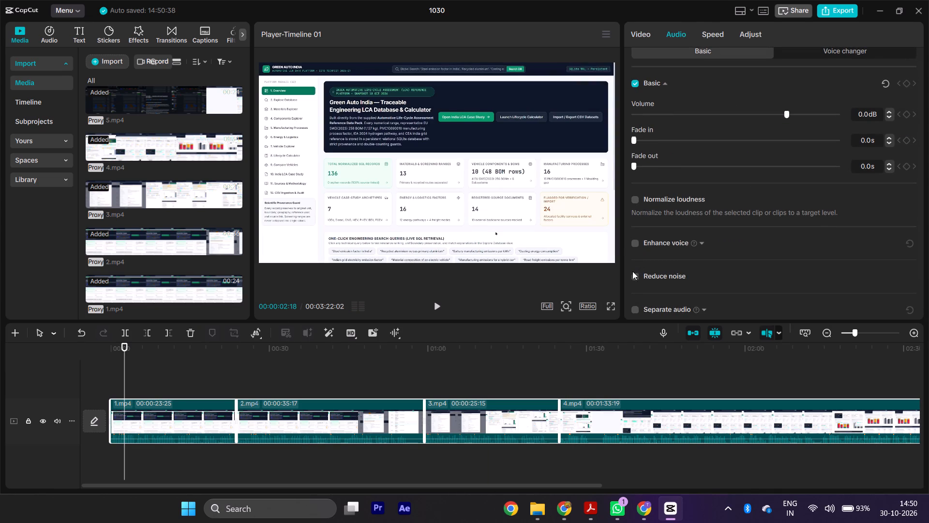
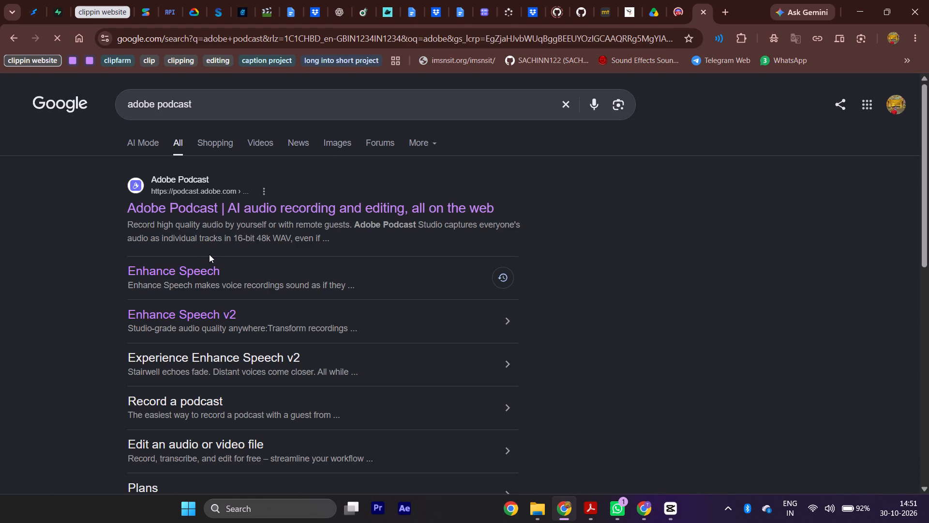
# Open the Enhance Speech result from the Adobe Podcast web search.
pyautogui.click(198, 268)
# Switch to CapCut and export only the timeline's audio as an MP3 named 111, without video.
pyautogui.click(675, 511)
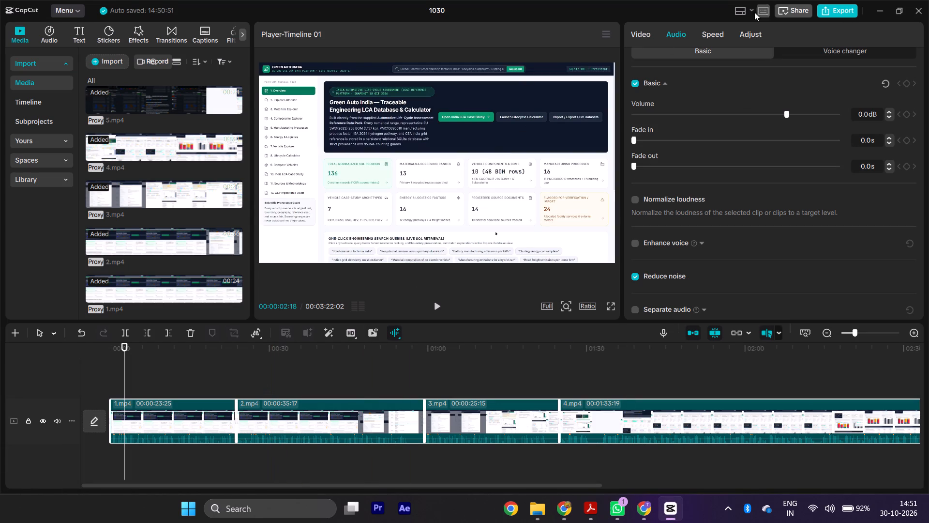
pyautogui.click(841, 13)
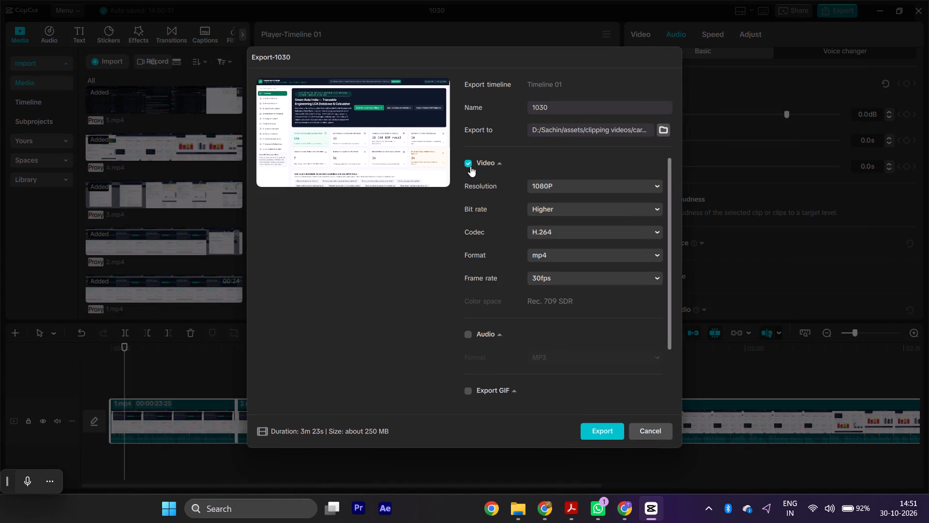
pyautogui.click(471, 163)
pyautogui.click(465, 338)
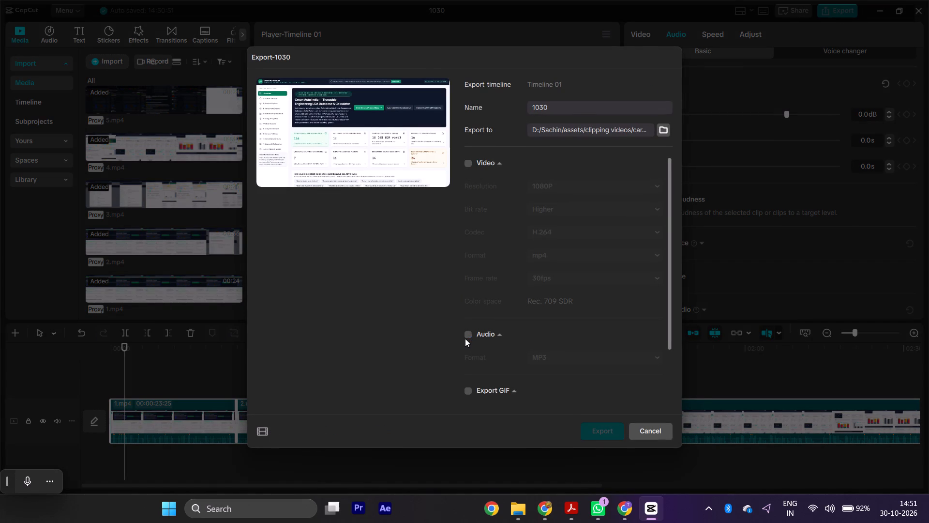
pyautogui.click(466, 336)
pyautogui.doubleClick(596, 107)
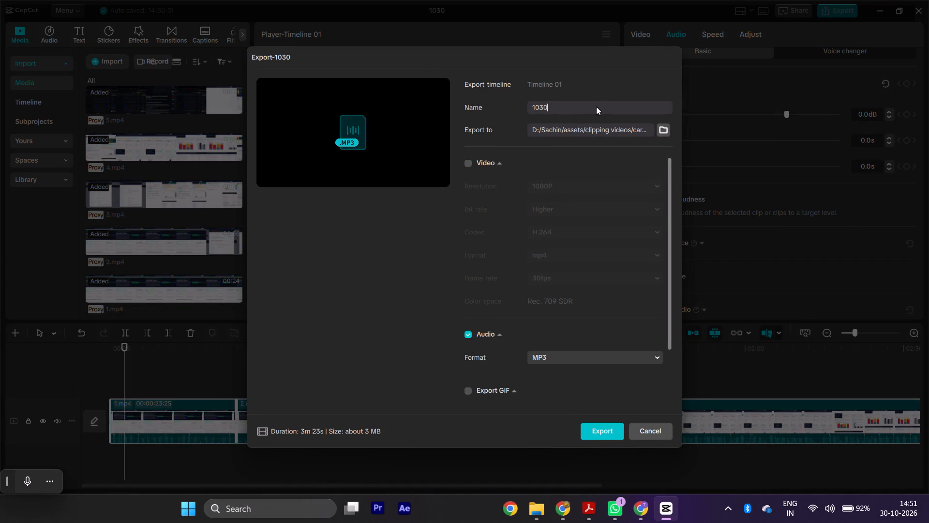
pyautogui.press('1')
pyautogui.press('1')
pyautogui.press('1')
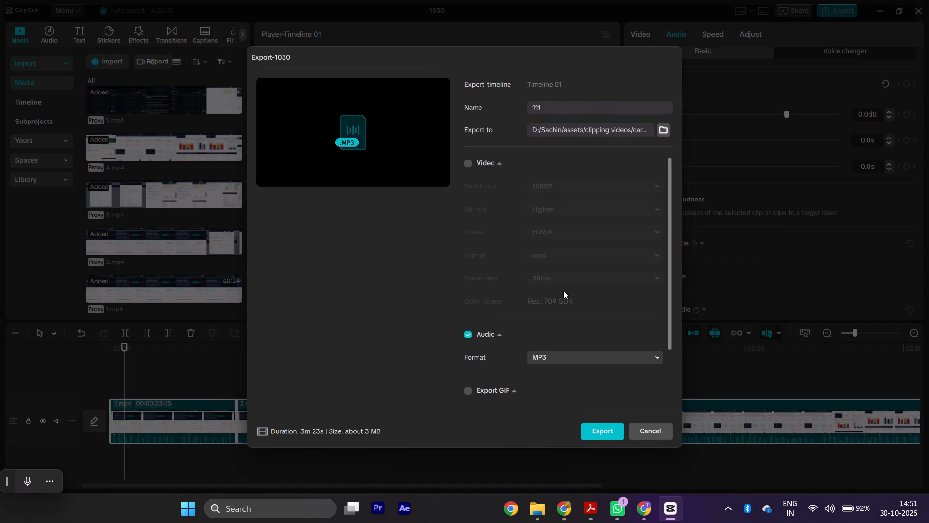
pyautogui.click(607, 430)
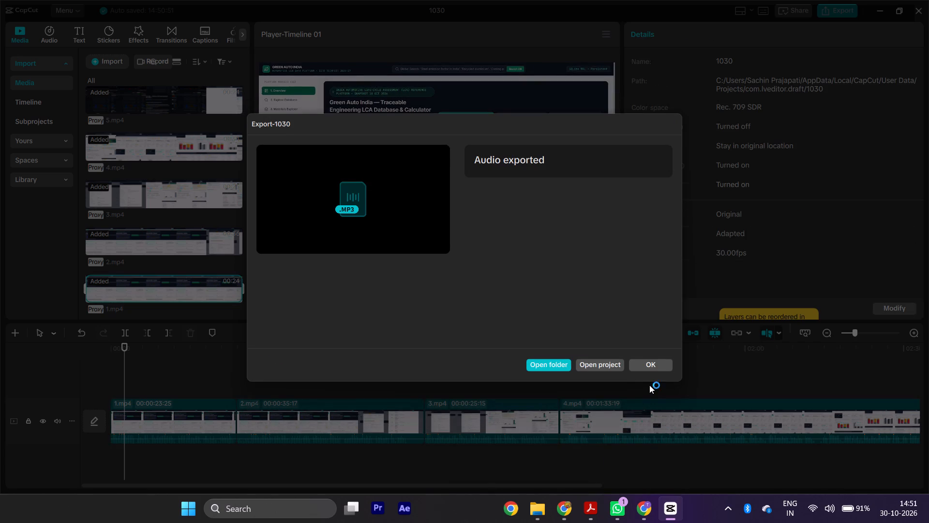
pyautogui.press('Escape')
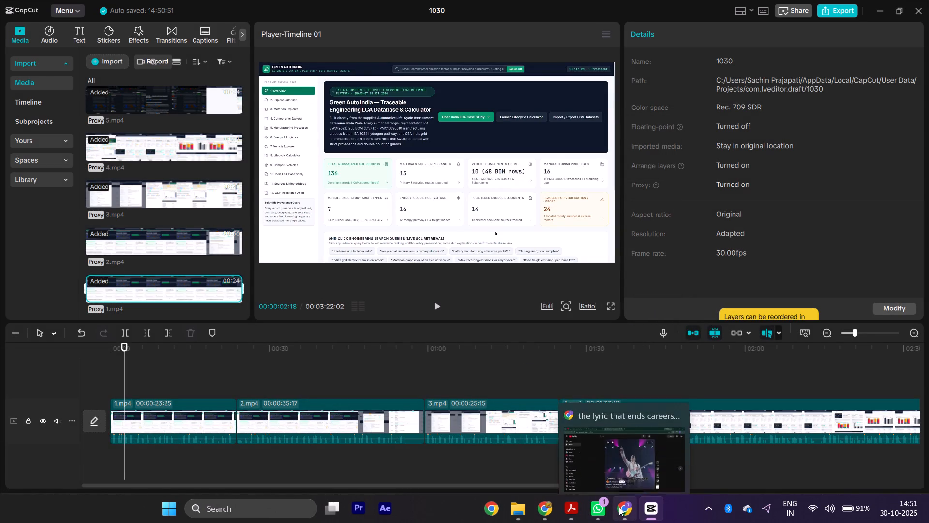
# Switch to the Chrome window with the Adobe Podcast search and open the Enhance Speech result.
pyautogui.click(626, 504)
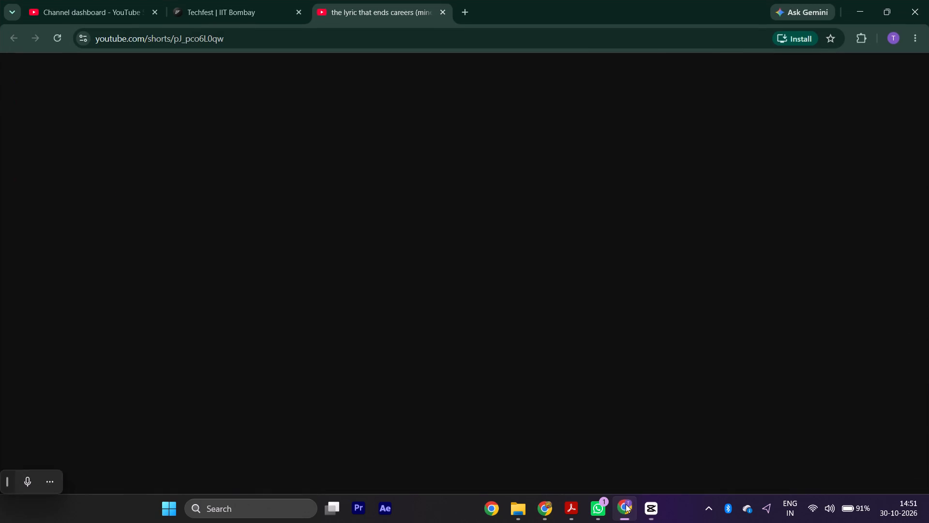
pyautogui.click(626, 504)
pyautogui.click(546, 511)
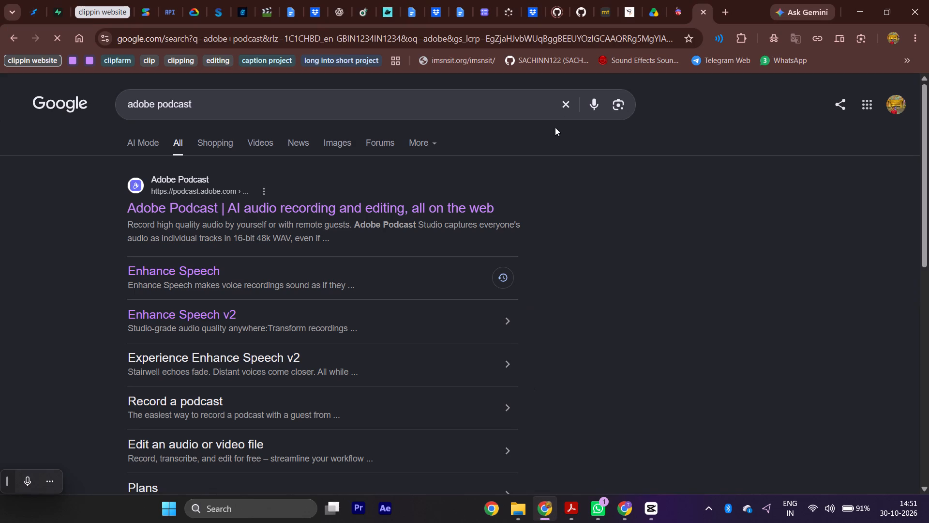
pyautogui.doubleClick(218, 268)
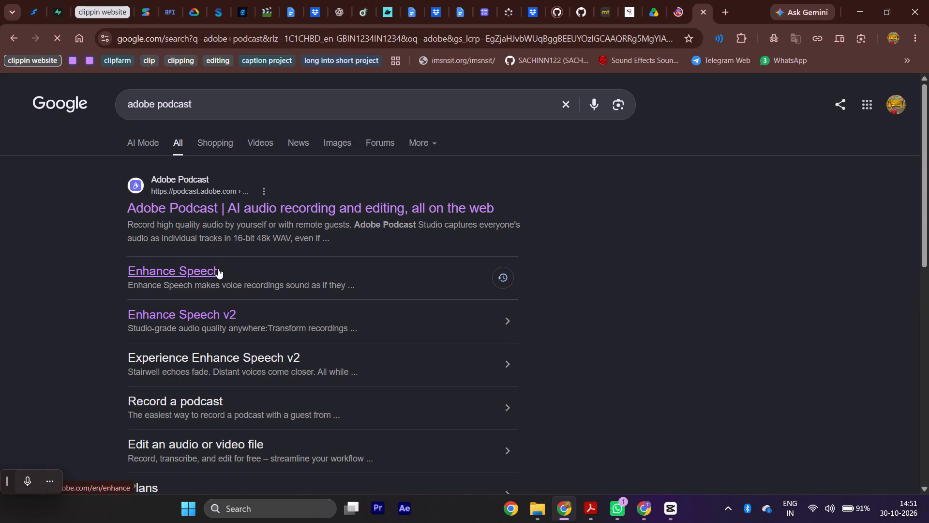
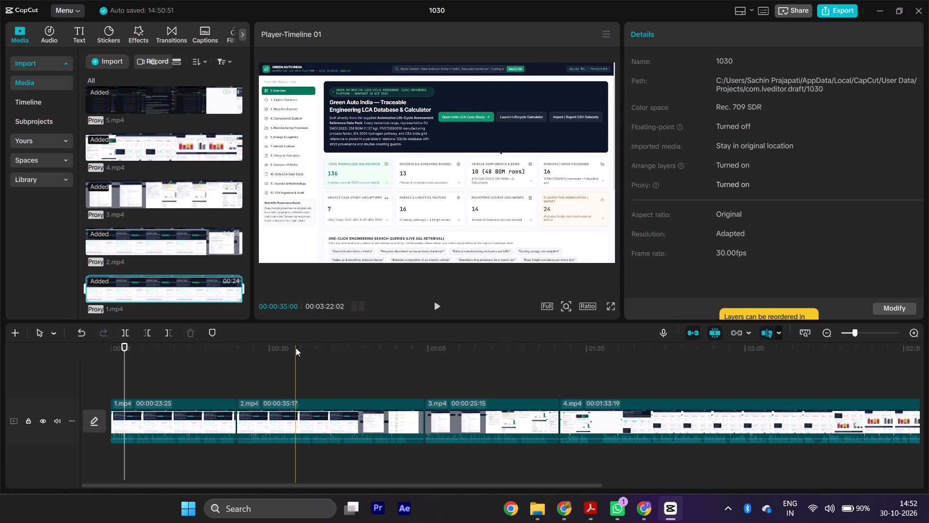
# Combine all the clips on the timeline into a single compound clip.
pyautogui.hotkey('ctrl', 'a')
pyautogui.press('g')
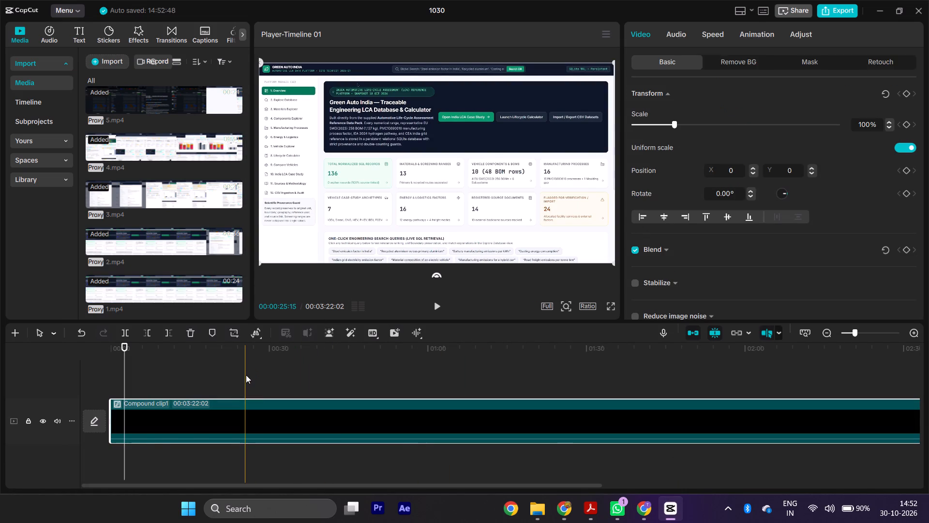
# Ripple-trim about 2.5 seconds in total off the start of the compound clip, playing it back to find the cut point.
pyautogui.press('1')
pyautogui.press('1')
pyautogui.hscroll(4, 175, 398)
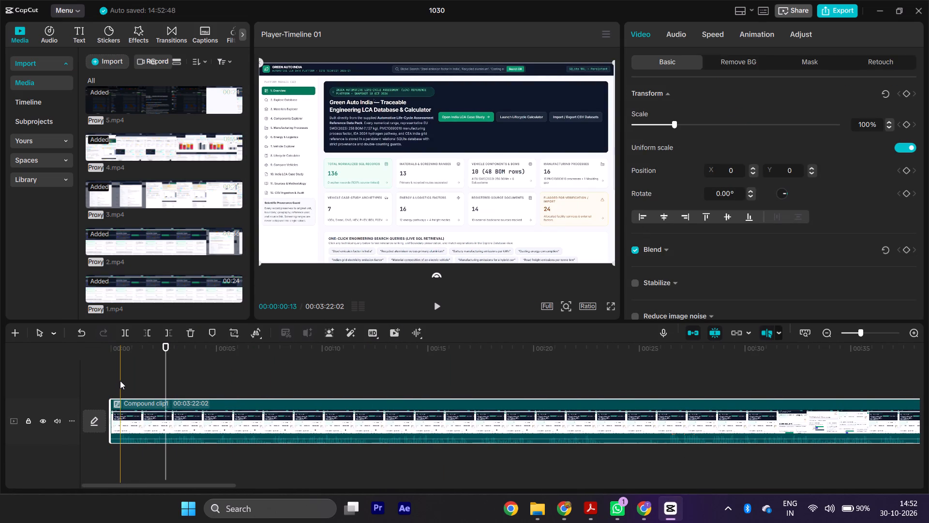
pyautogui.press('q')
pyautogui.press('space')
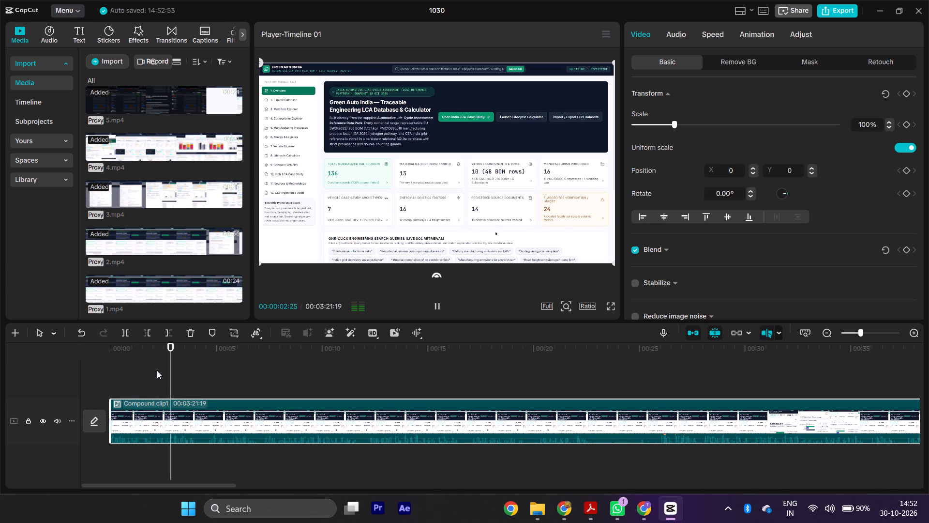
pyautogui.press('space')
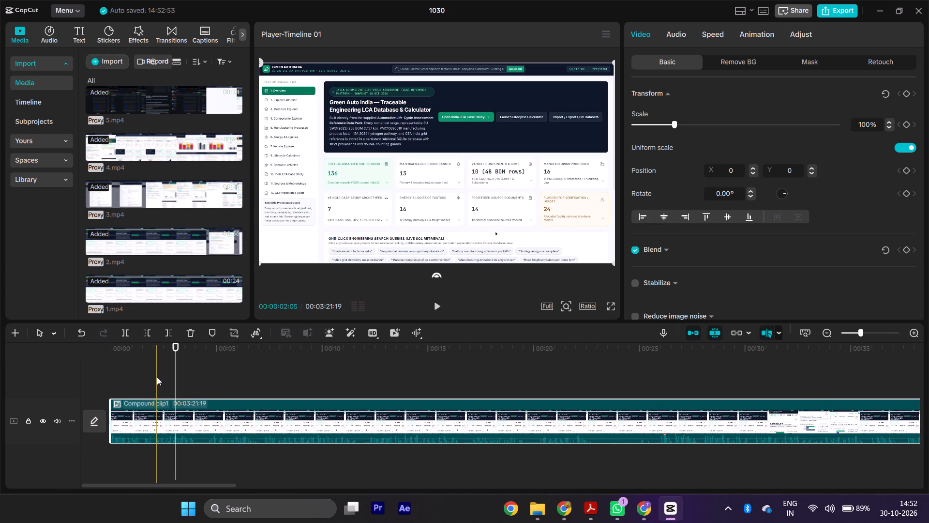
pyautogui.press('1')
pyautogui.press('q')
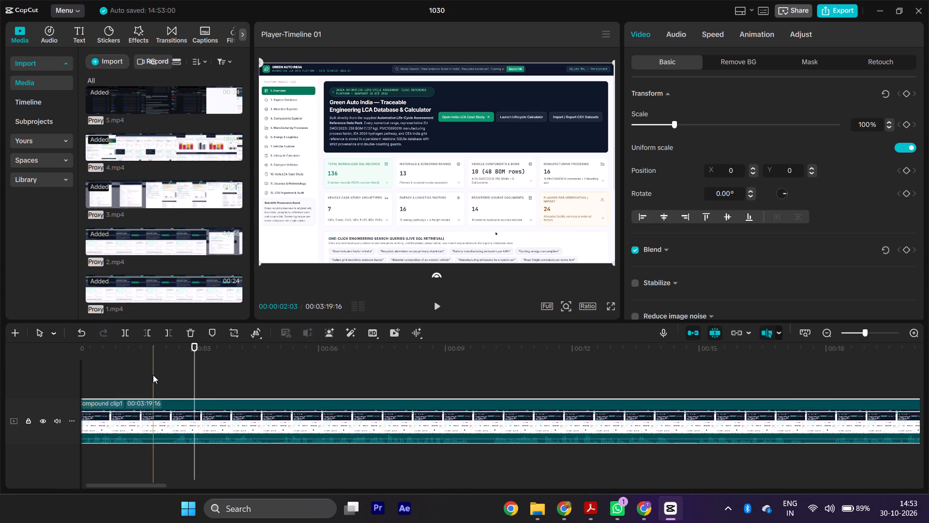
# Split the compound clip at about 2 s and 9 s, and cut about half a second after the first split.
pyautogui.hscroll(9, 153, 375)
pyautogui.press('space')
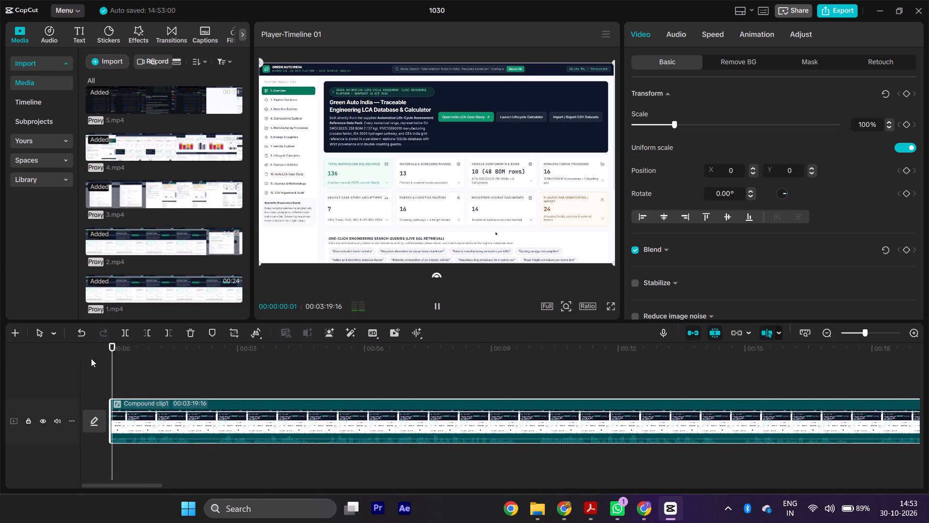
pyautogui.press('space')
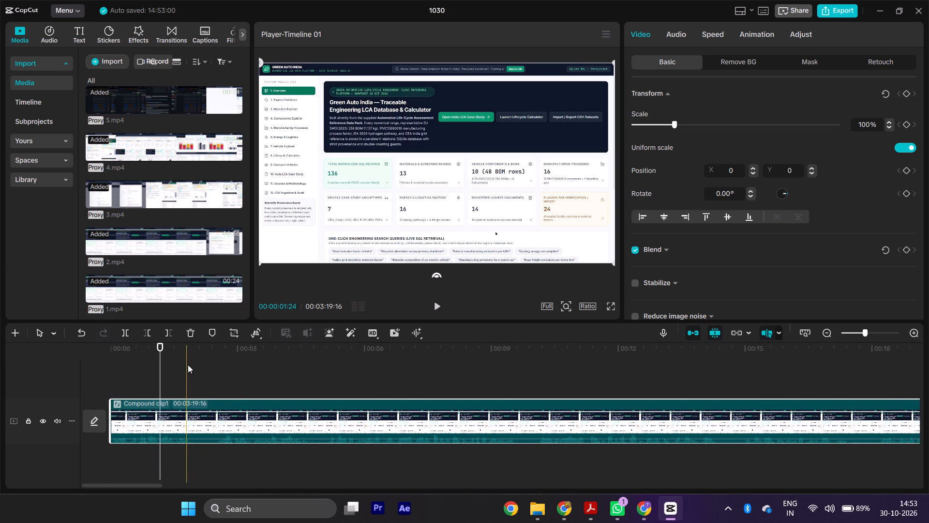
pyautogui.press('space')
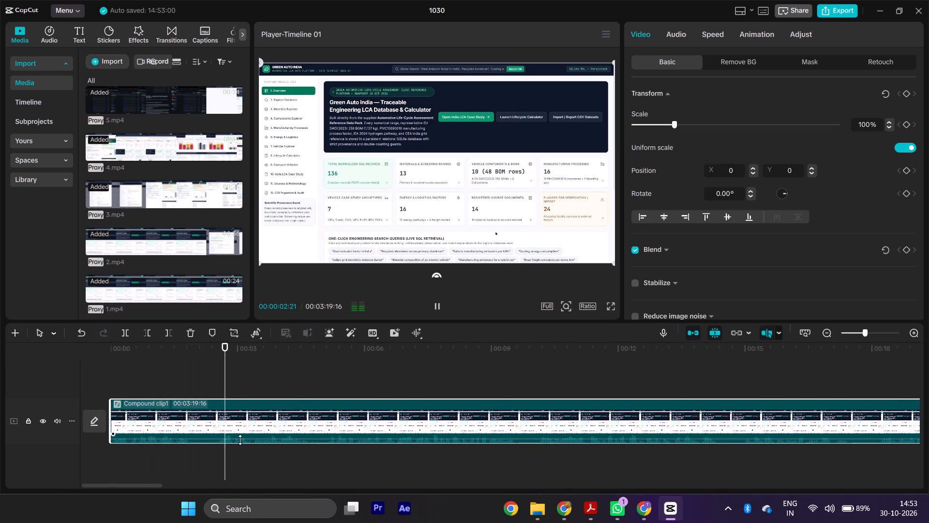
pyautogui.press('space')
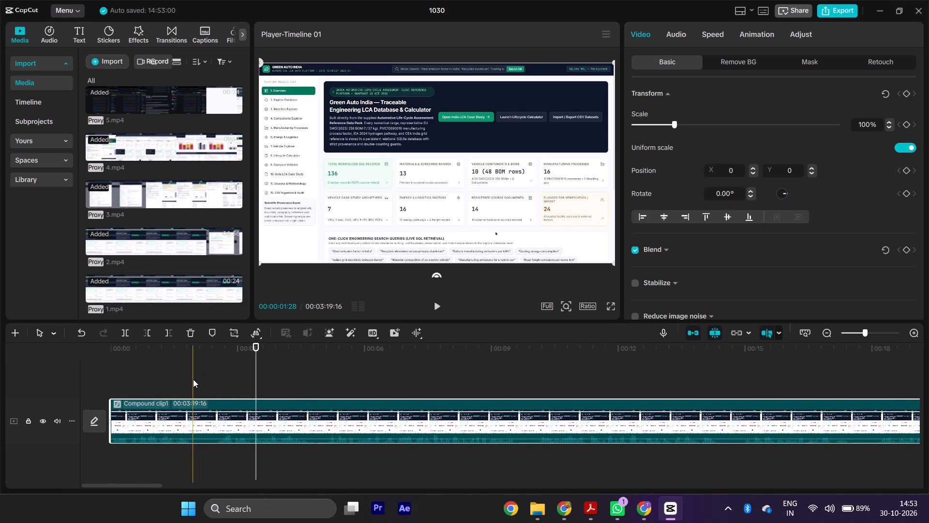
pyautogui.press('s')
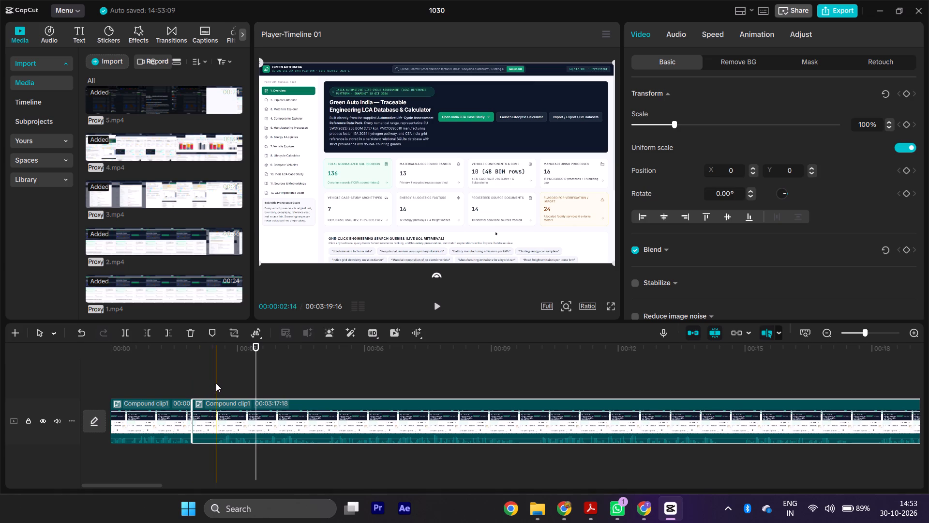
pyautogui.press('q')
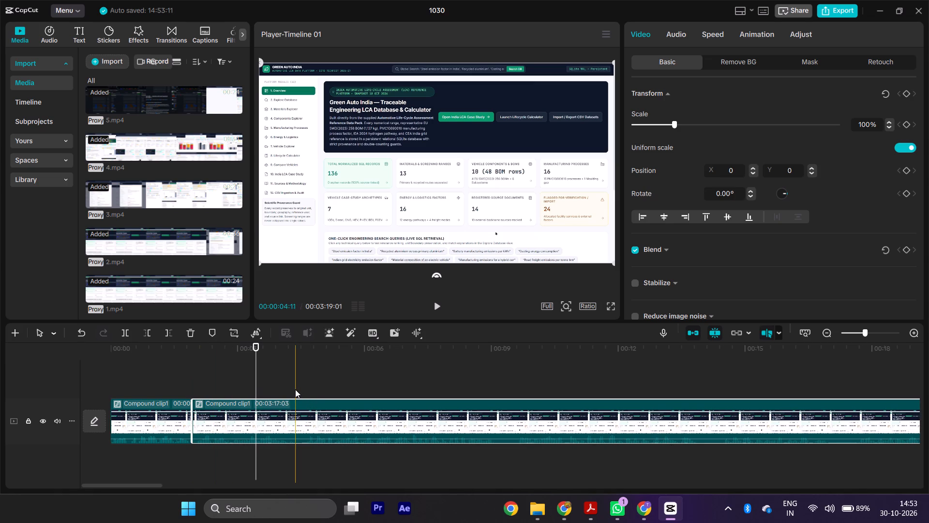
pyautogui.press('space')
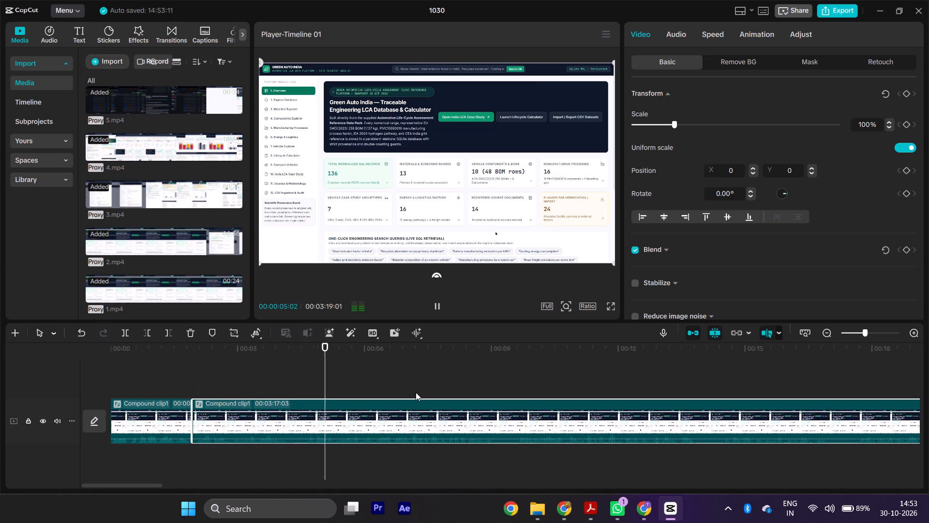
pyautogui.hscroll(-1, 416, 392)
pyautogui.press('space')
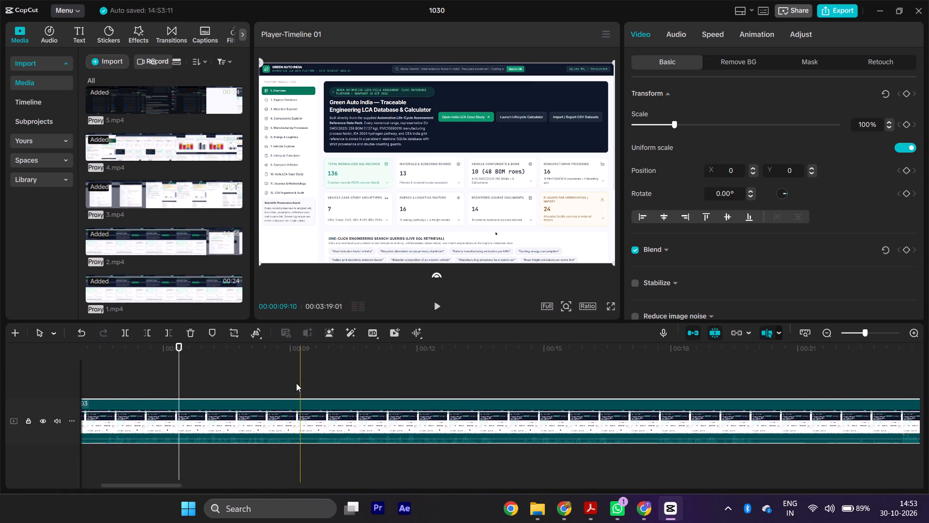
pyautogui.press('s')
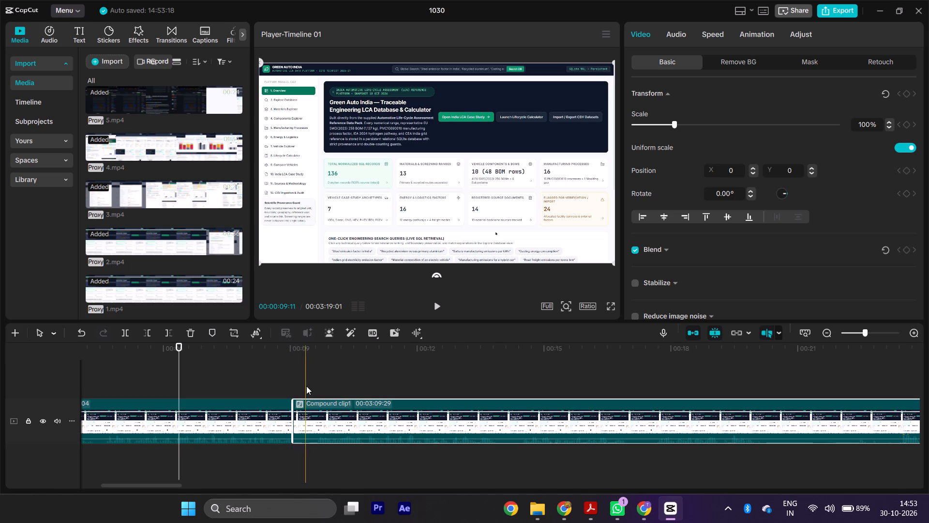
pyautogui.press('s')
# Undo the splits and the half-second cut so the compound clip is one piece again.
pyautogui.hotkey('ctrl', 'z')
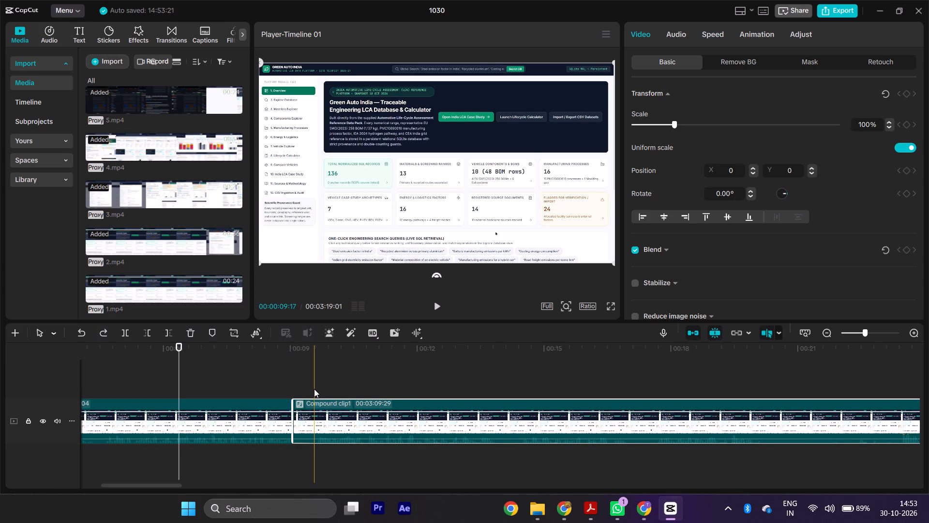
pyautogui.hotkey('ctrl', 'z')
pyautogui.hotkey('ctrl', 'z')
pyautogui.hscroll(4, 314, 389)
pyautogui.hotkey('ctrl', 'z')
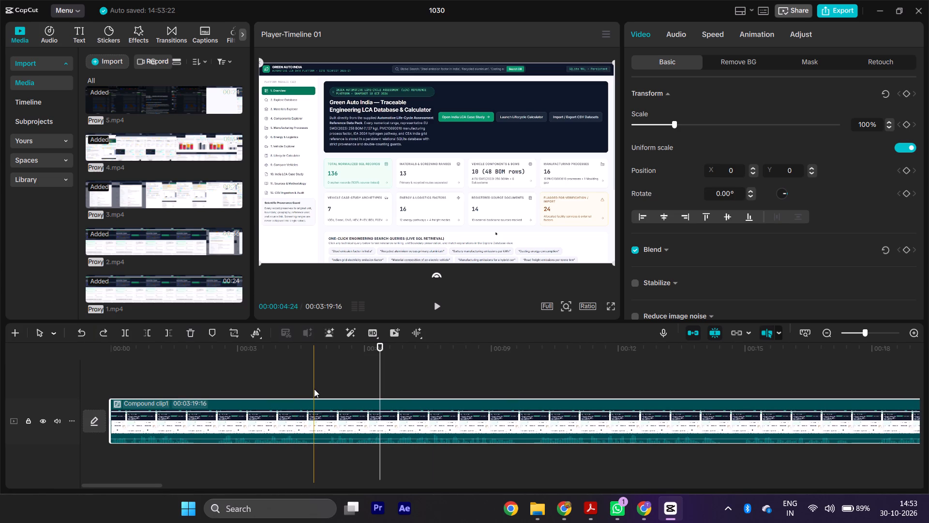
# Raise the compound clip's volume to 6.4 dB while listening to the playback.
pyautogui.click(676, 39)
pyautogui.click(791, 129)
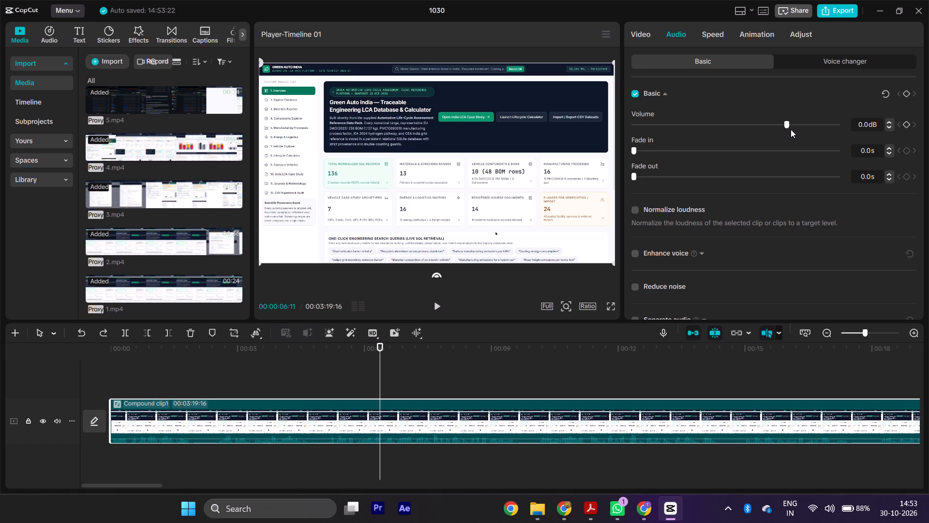
pyautogui.doubleClick(792, 125)
pyautogui.moveTo(787, 124); pyautogui.dragTo(793, 122)
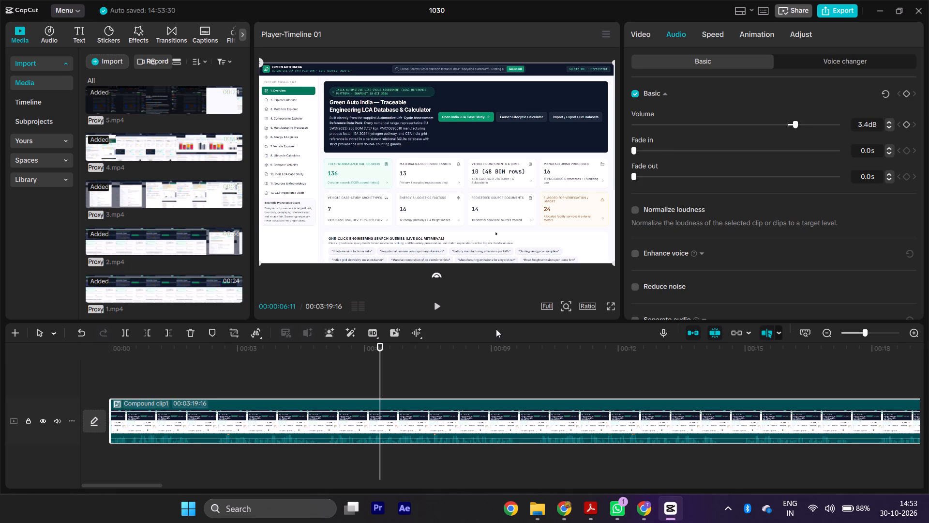
pyautogui.press('space')
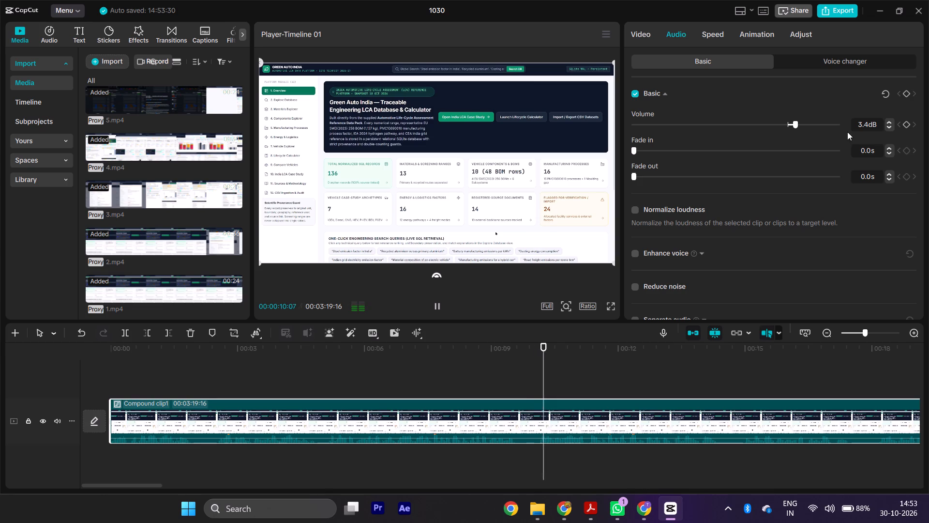
pyautogui.click(890, 123)
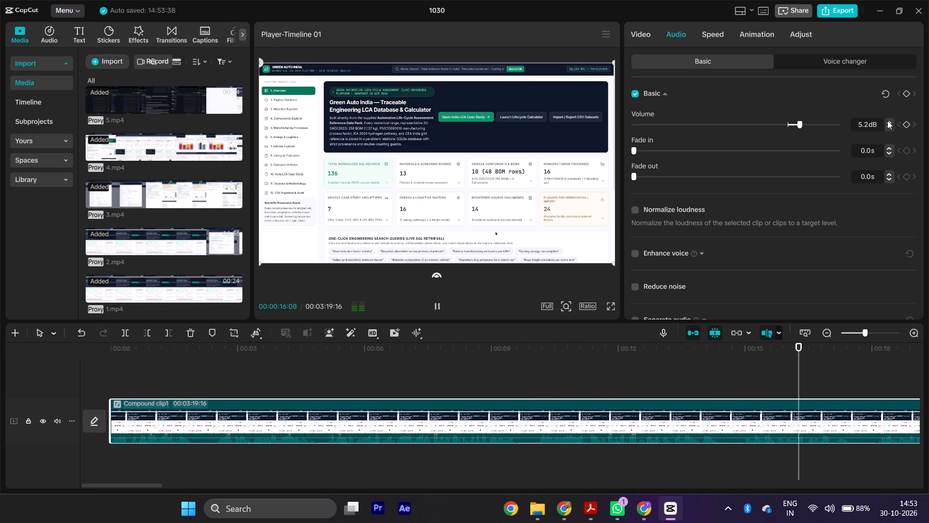
pyautogui.click(888, 121)
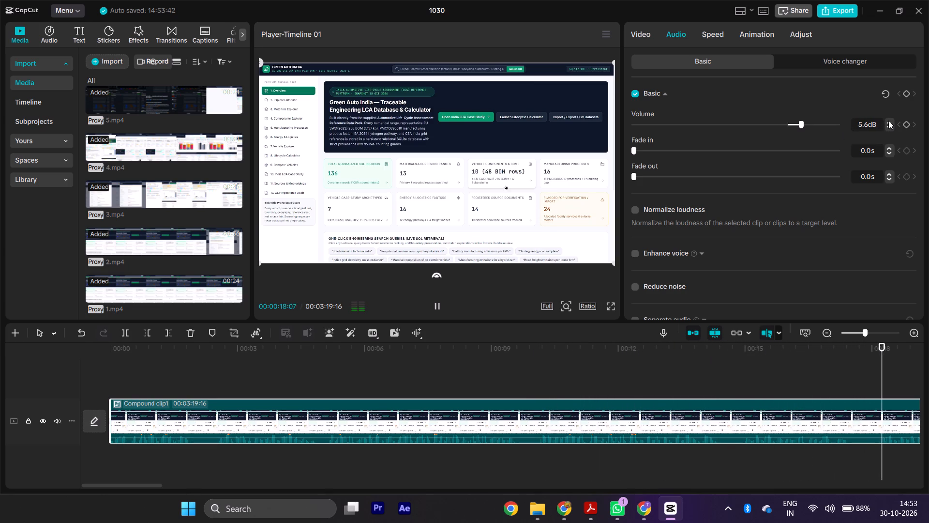
pyautogui.tripleClick(888, 121)
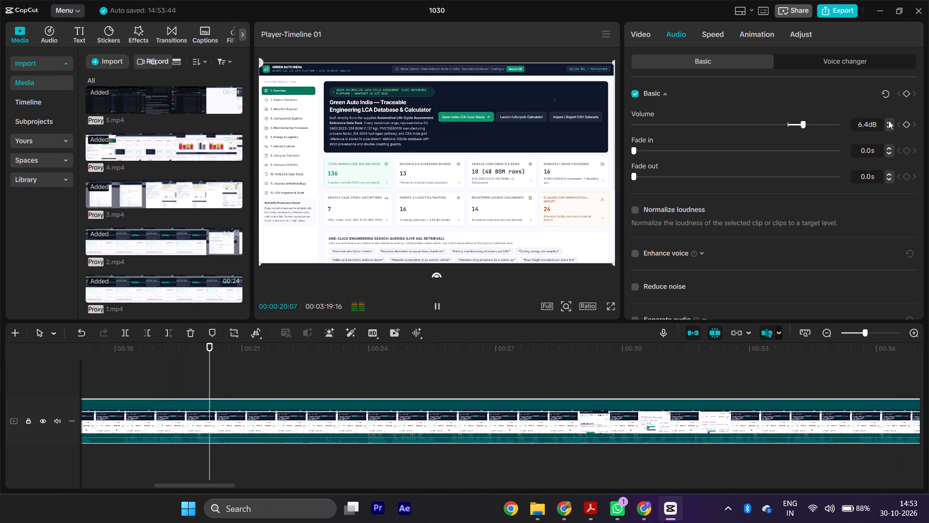
pyautogui.press('space')
# Split the compound clip at about 2 s and 9 s, cutting out about half a second after each split.
pyautogui.hscroll(14, 411, 474)
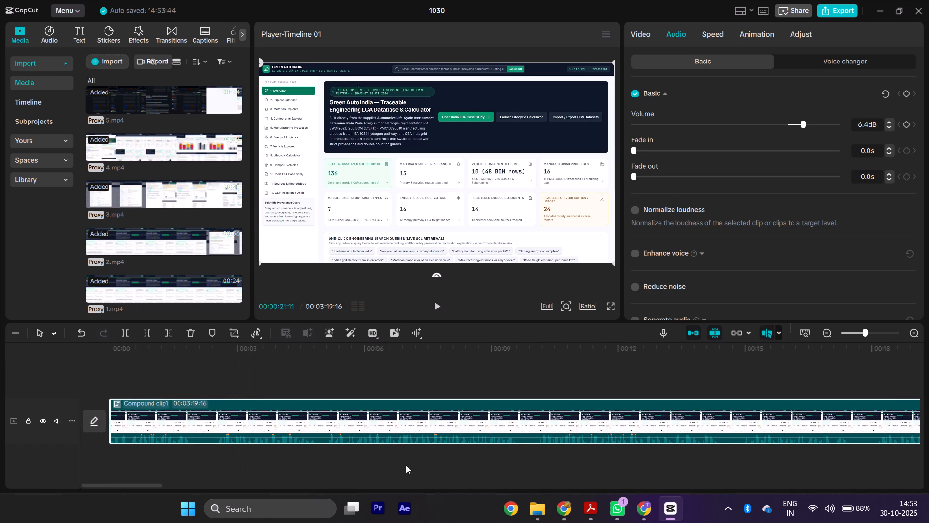
pyautogui.press('s')
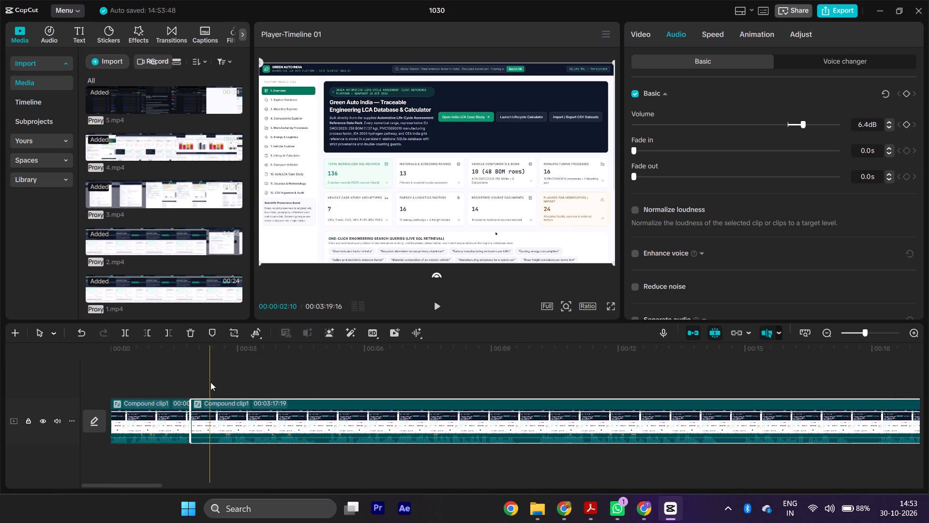
pyautogui.press('q')
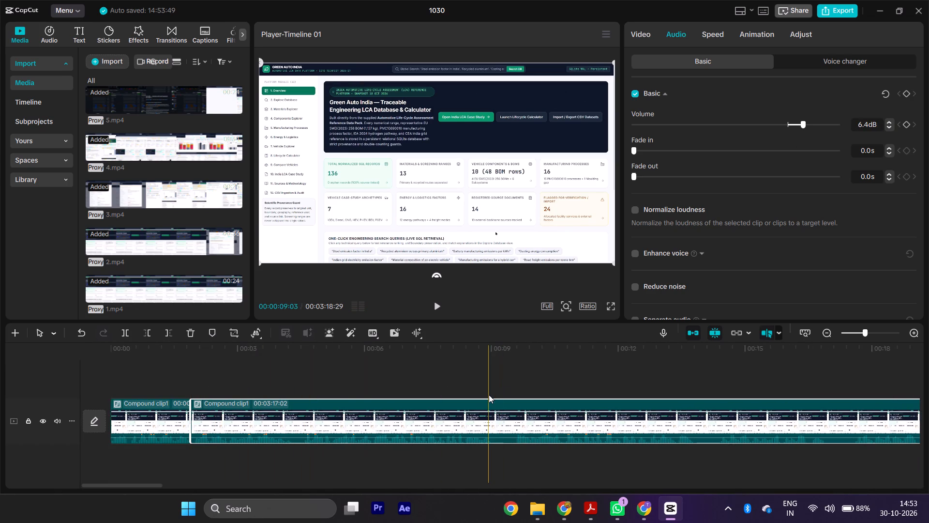
pyautogui.press('s')
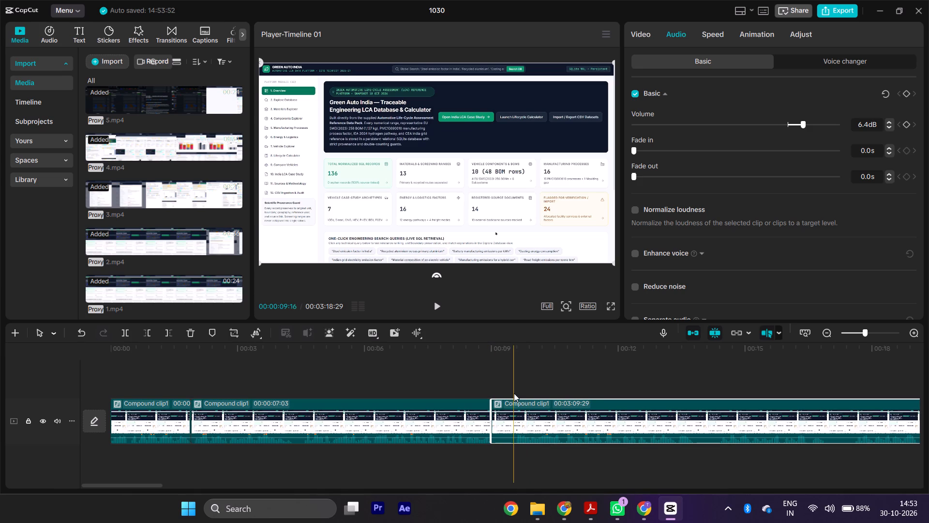
pyautogui.press('q')
# Split the remaining clip at about 13 s and 16 s, cutting out roughly half a second after each split.
pyautogui.hscroll(-1, 616, 411)
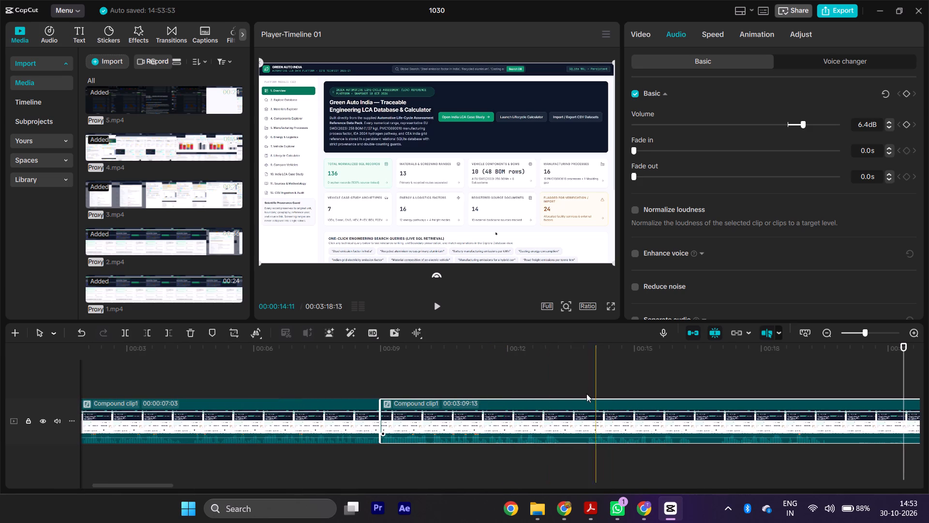
pyautogui.press('s')
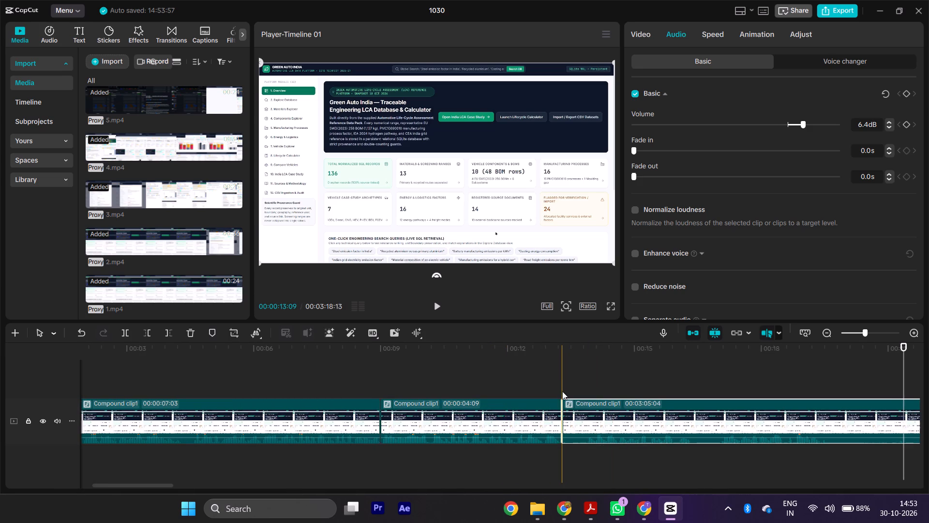
pyautogui.press('q')
pyautogui.hscroll(-1, 583, 390)
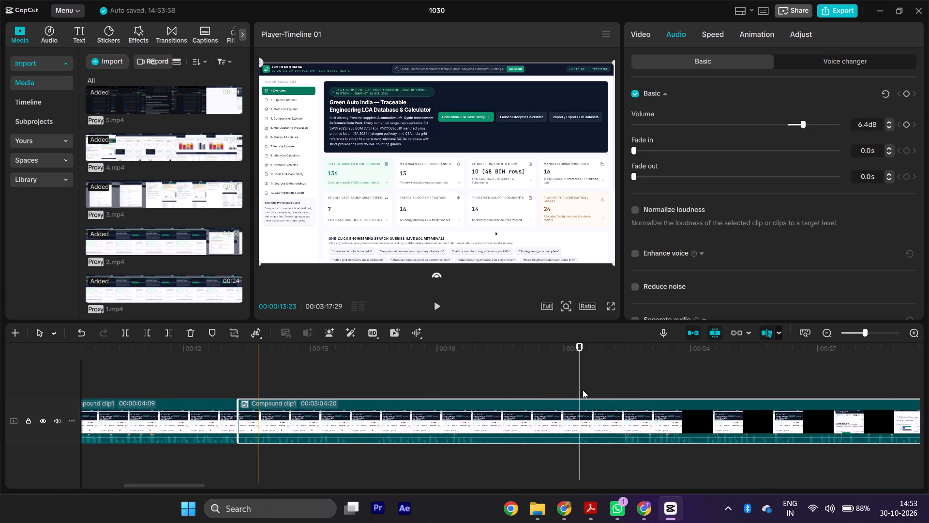
pyautogui.hscroll(-1, 583, 390)
pyautogui.press('s')
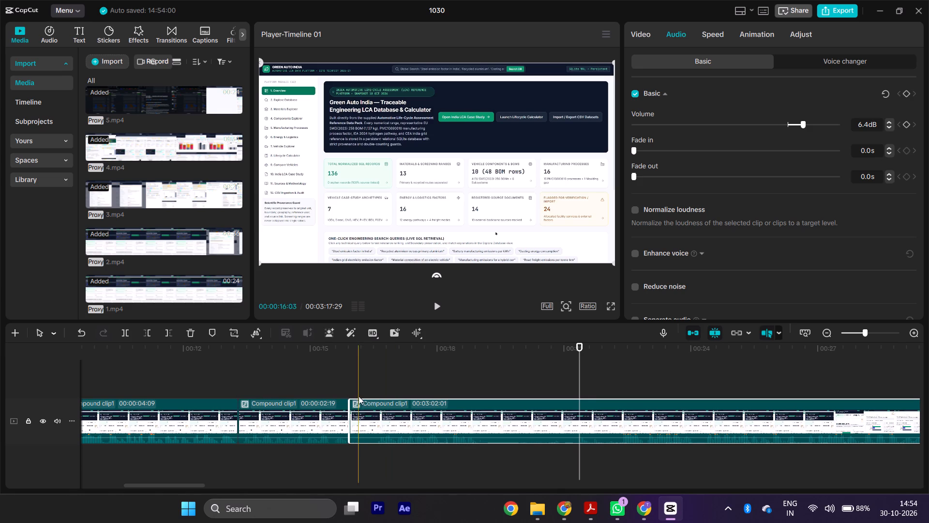
pyautogui.press('q')
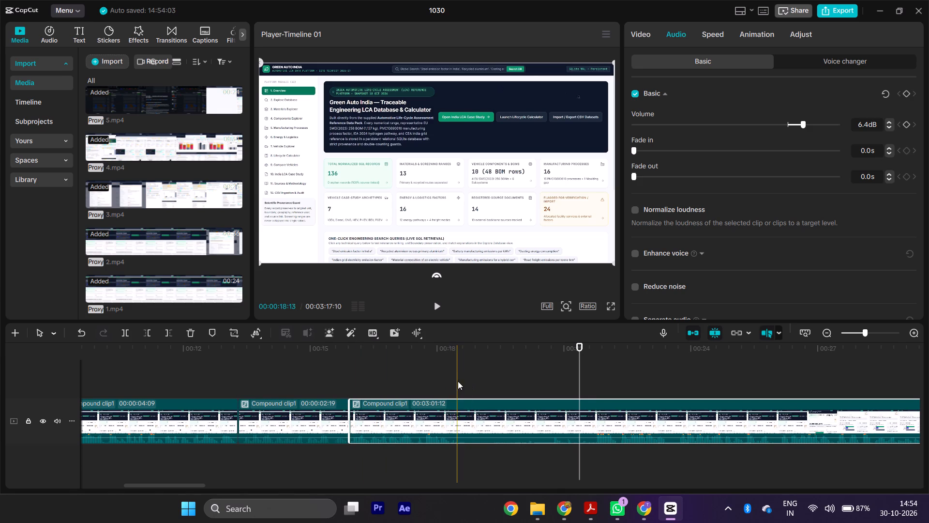
# Split the compound clip at about 18.5 s and cut out about 3 s after the split.
pyautogui.press('s')
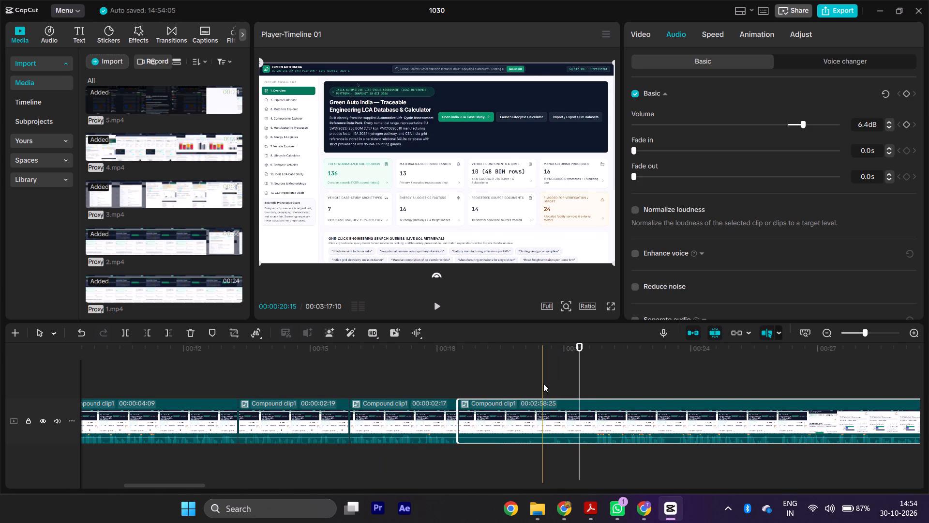
pyautogui.press('space')
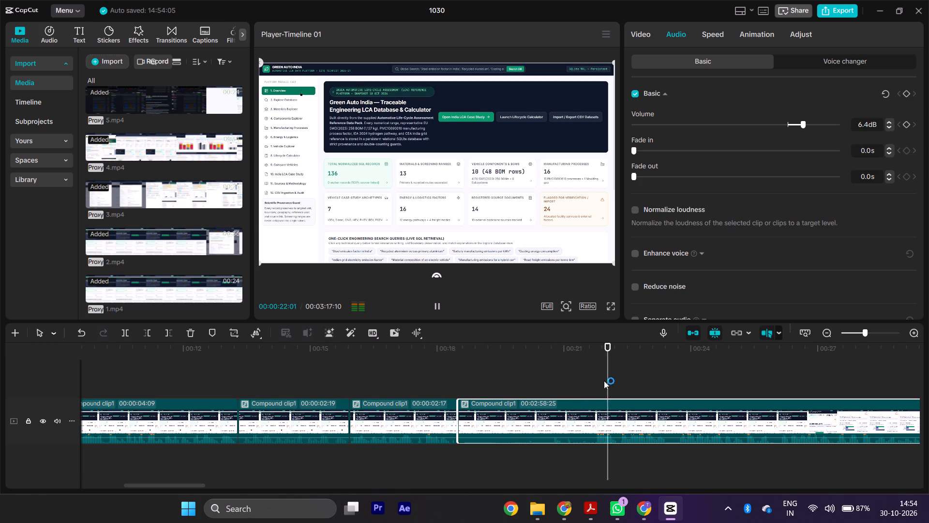
pyautogui.press('space')
pyautogui.press('q')
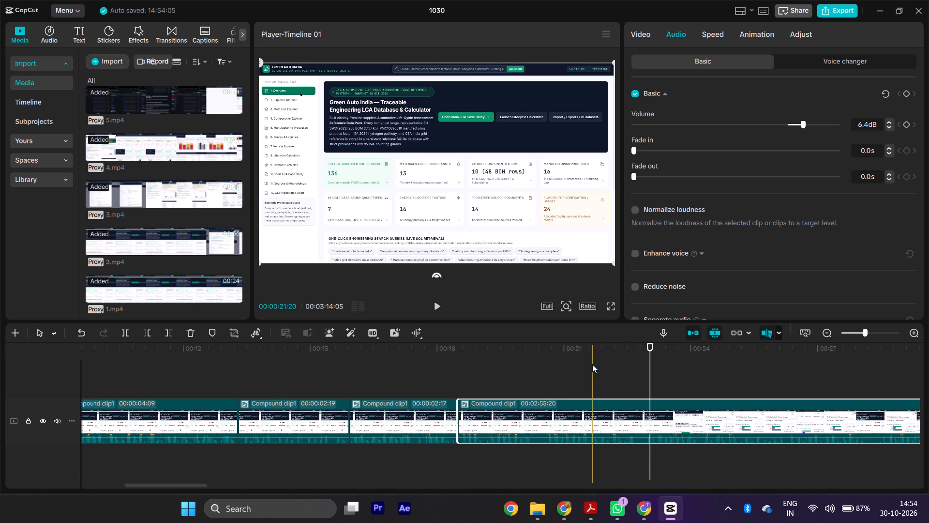
# Play the timeline from about 17.5 s to 30 s, listening for the next pause.
pyautogui.click(418, 379)
pyautogui.press('space')
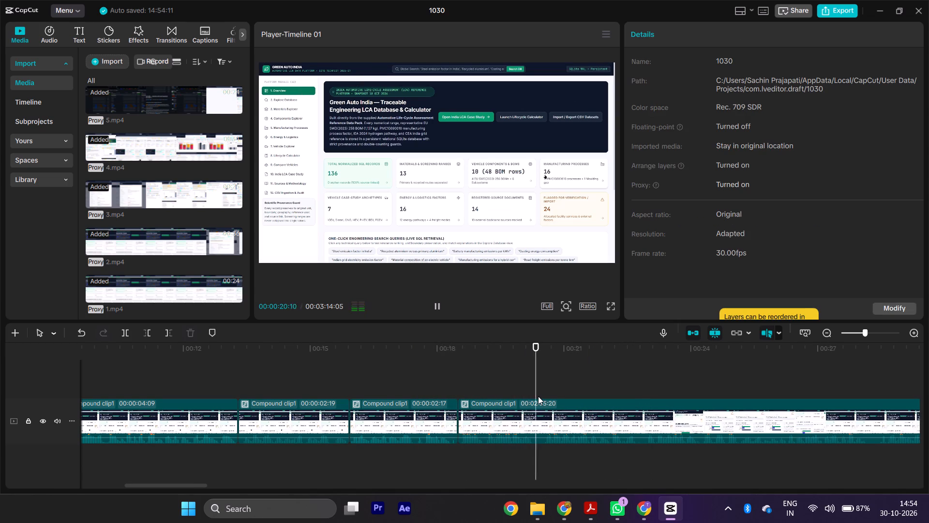
pyautogui.hscroll(-3, 530, 388)
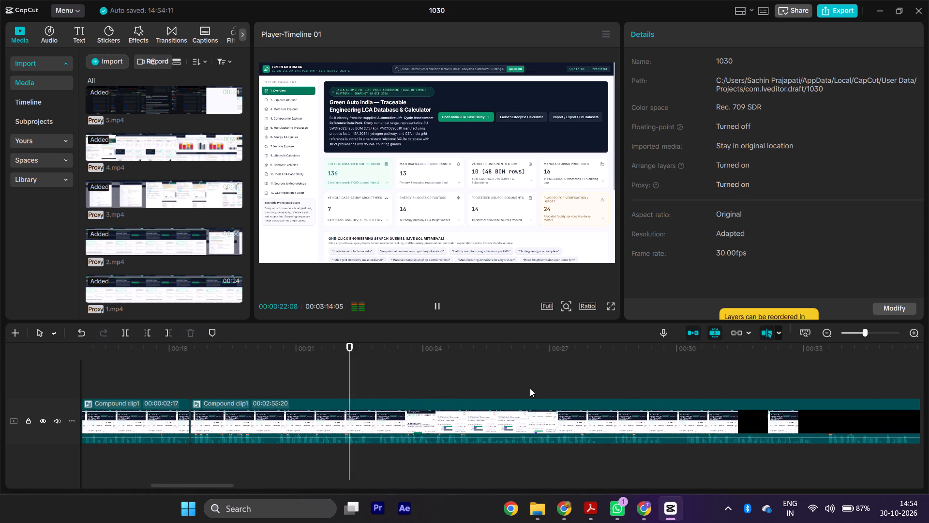
pyautogui.hscroll(-2, 530, 388)
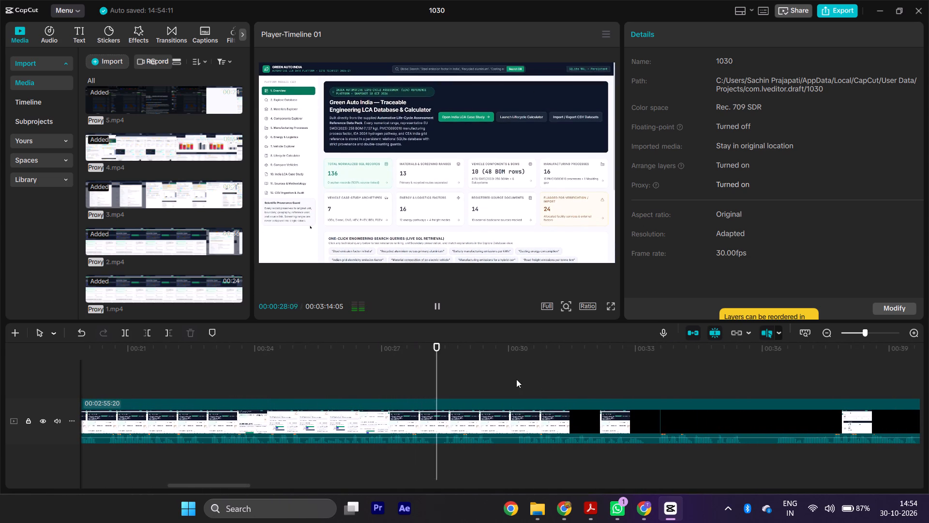
pyautogui.press('space')
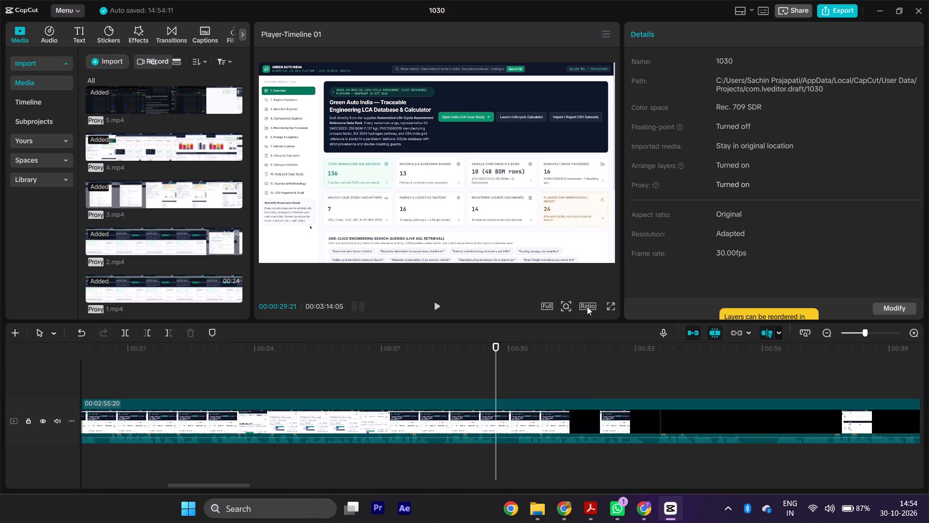
# Set the project's aspect ratio to 16:9.
pyautogui.click(587, 307)
pyautogui.click(631, 345)
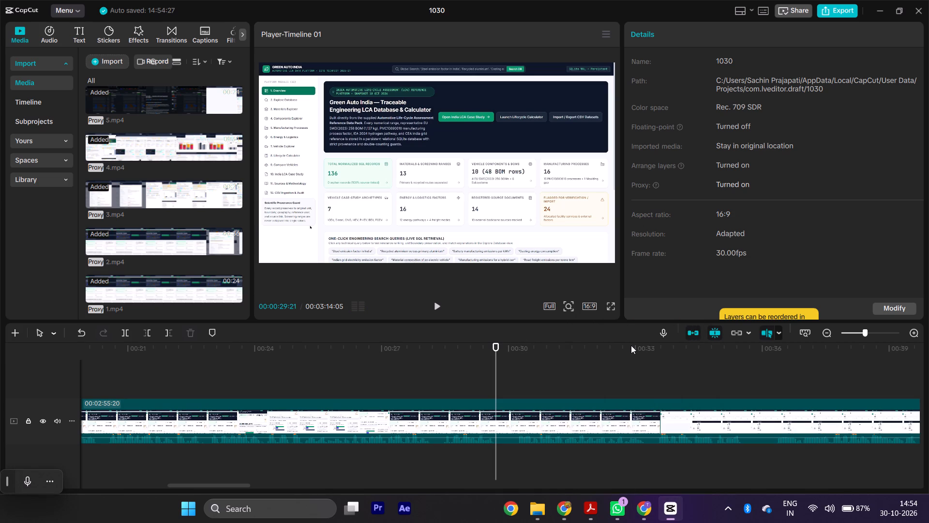
# Split the remaining clip at about 28.2 s and 29.5 s, cutting out about 0.2 s and 0.5 s after the splits respectively.
pyautogui.click(488, 210)
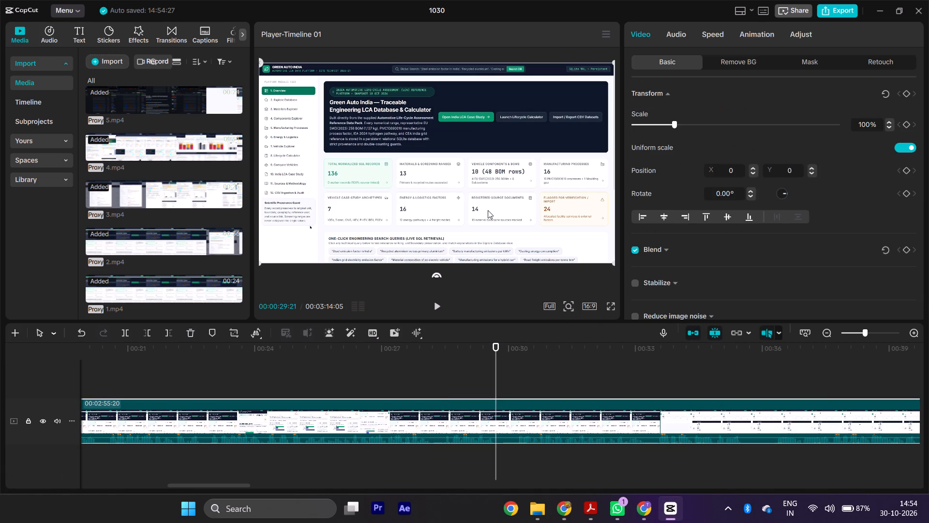
pyautogui.press('space')
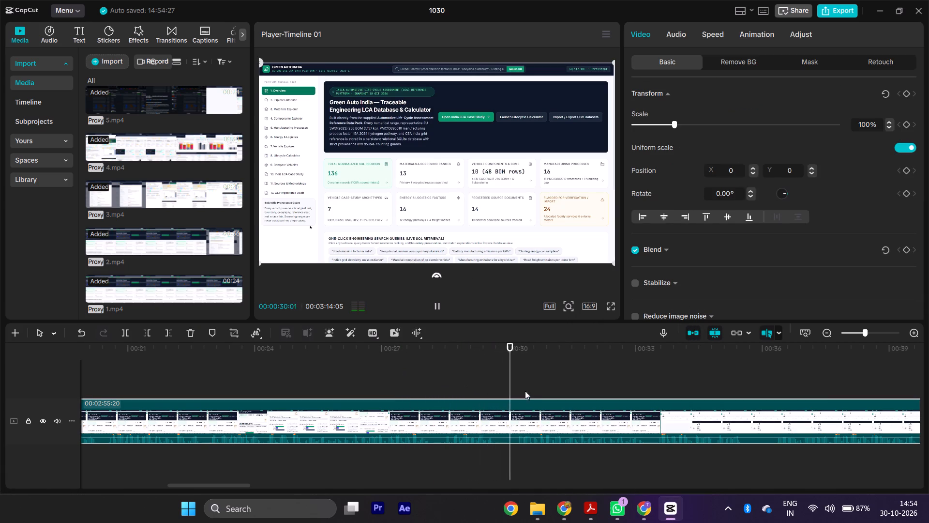
pyautogui.press('space')
pyautogui.press('s')
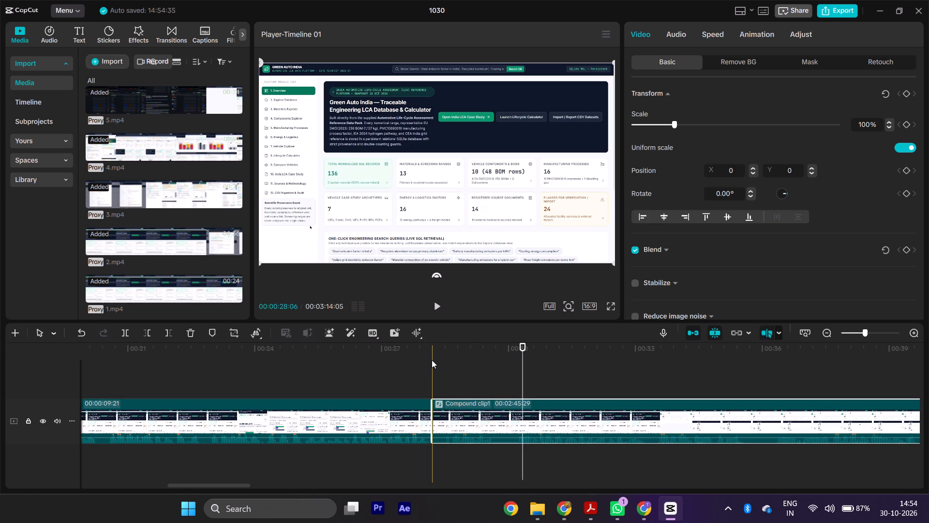
pyautogui.press('q')
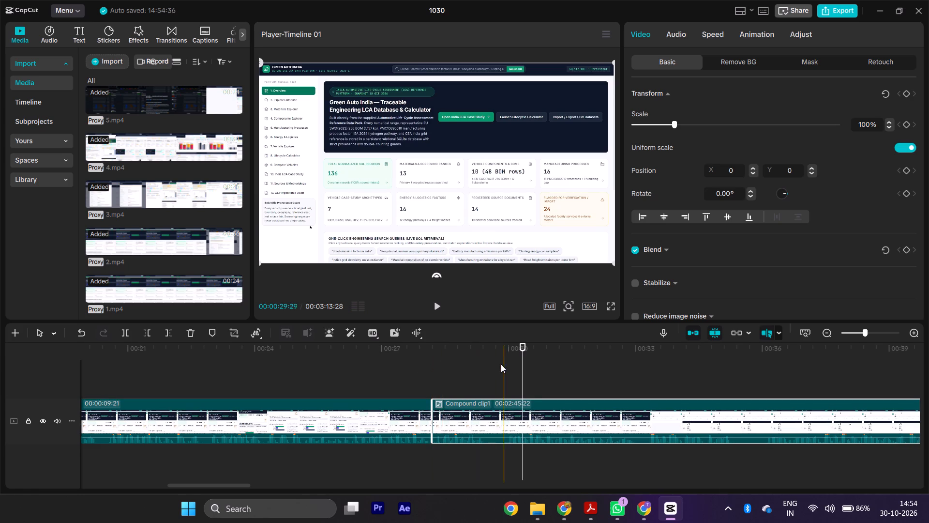
pyautogui.press('s')
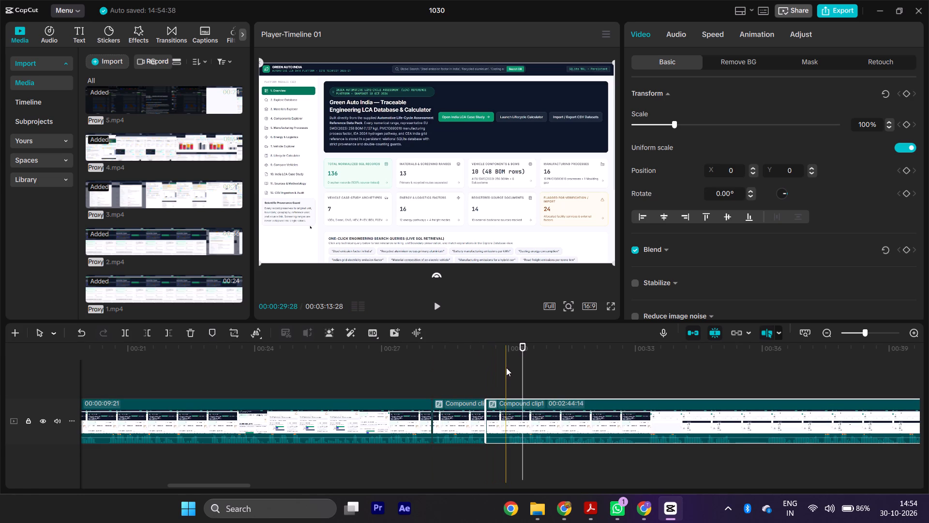
pyautogui.press('q')
# Split the remaining clip at about 32.5 s and 34.5 s, cutting out about 0.3 s and 0.8 s after the splits respectively.
pyautogui.press('space')
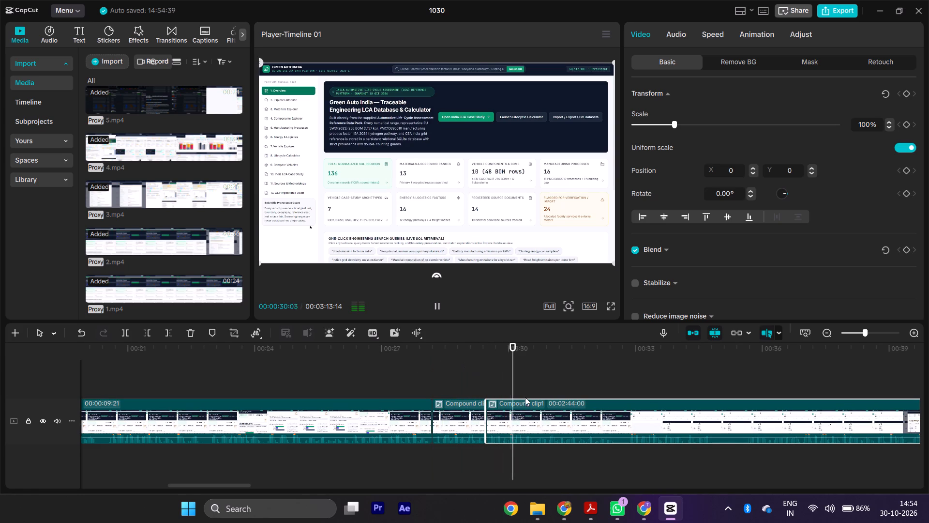
pyautogui.hscroll(-1, 527, 398)
pyautogui.press('space')
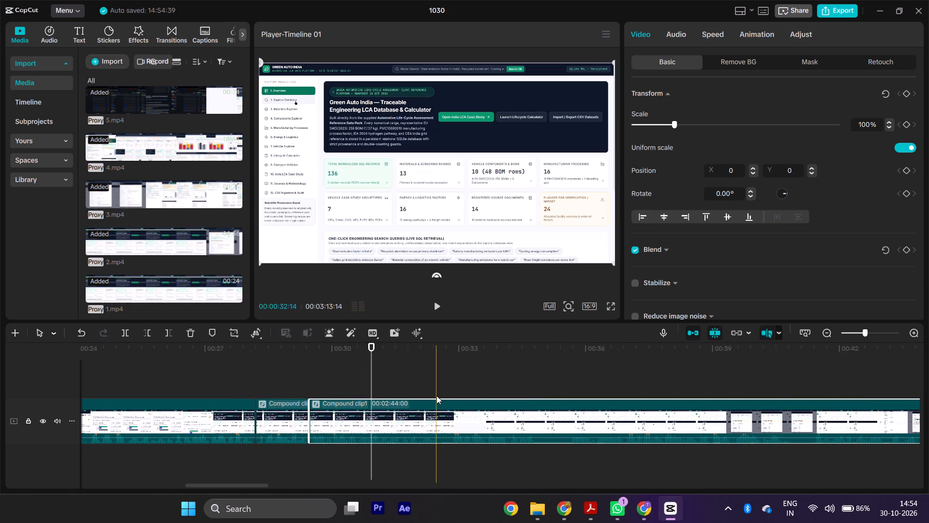
pyautogui.press('space')
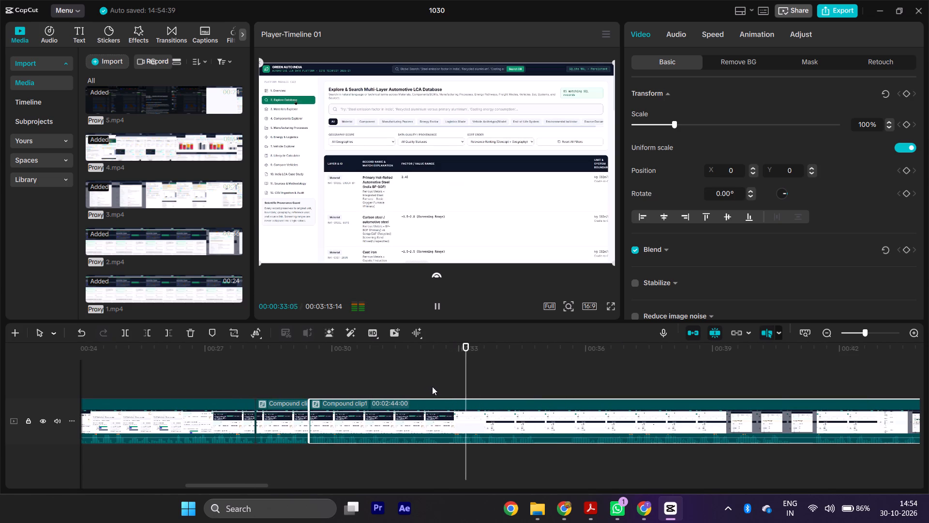
pyautogui.press('space')
pyautogui.press('s')
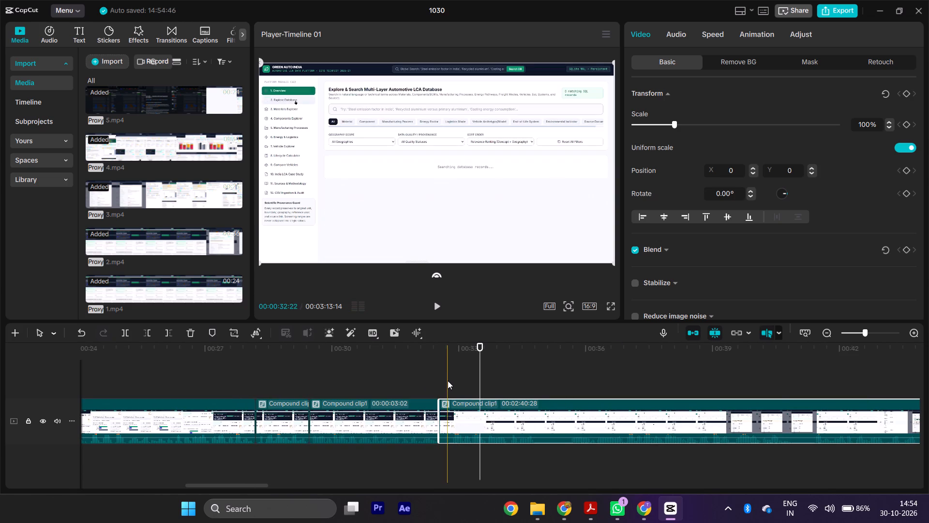
pyautogui.press('q')
pyautogui.press('space')
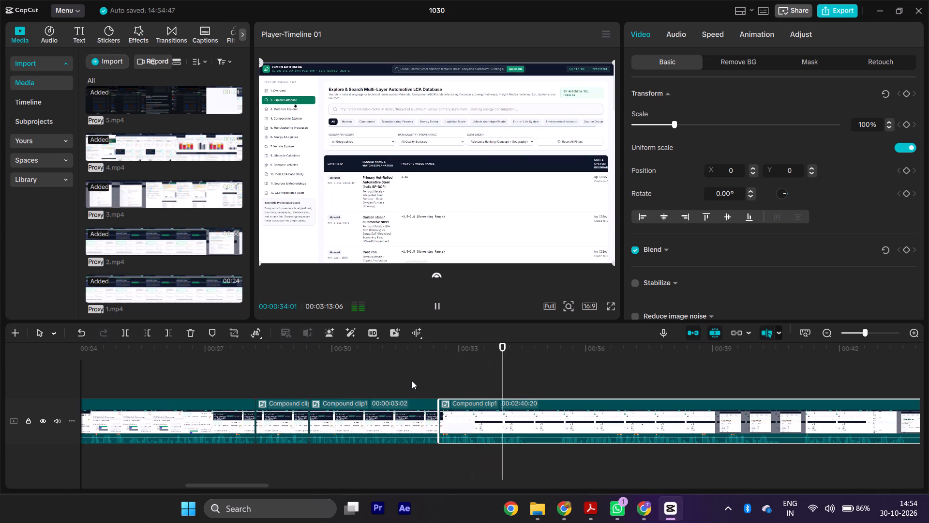
pyautogui.press('space')
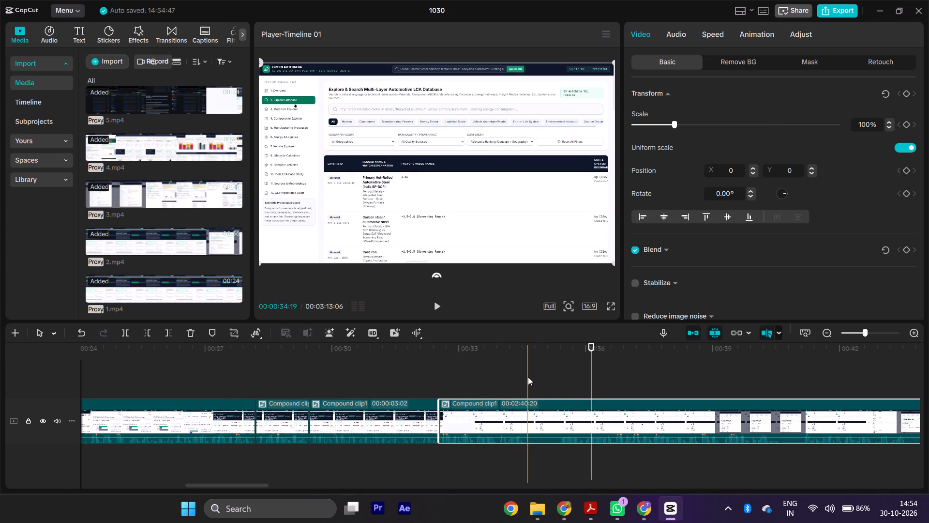
pyautogui.press('s')
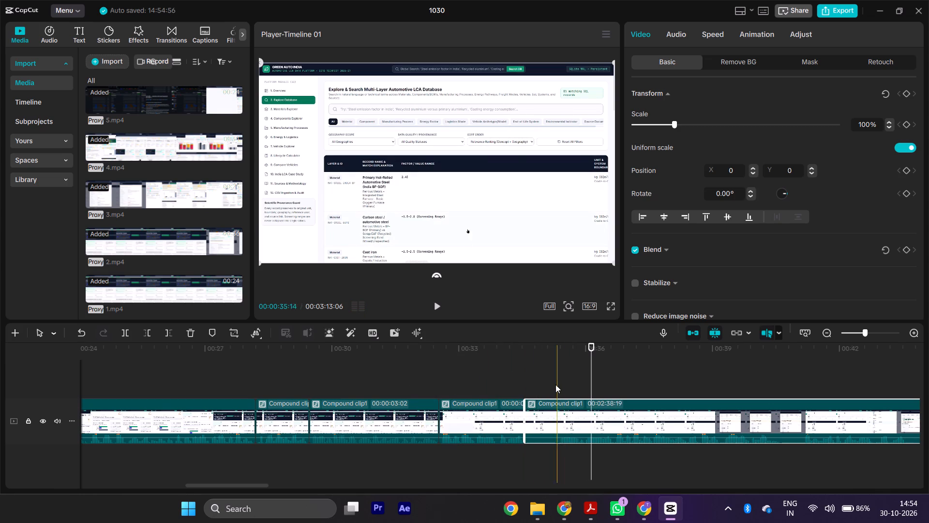
pyautogui.press('q')
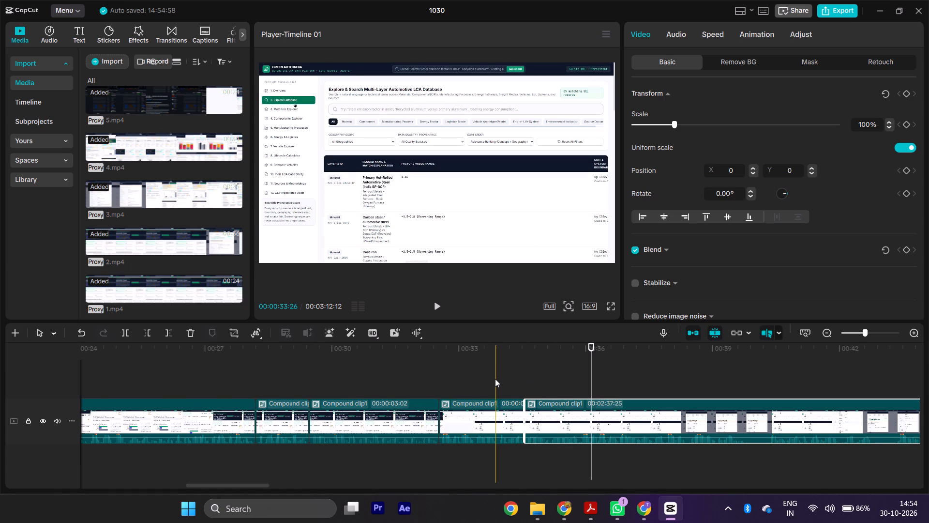
# Split the remaining clip at about 39.8 s and cut out about half a second after the split.
pyautogui.hscroll(-1, 495, 379)
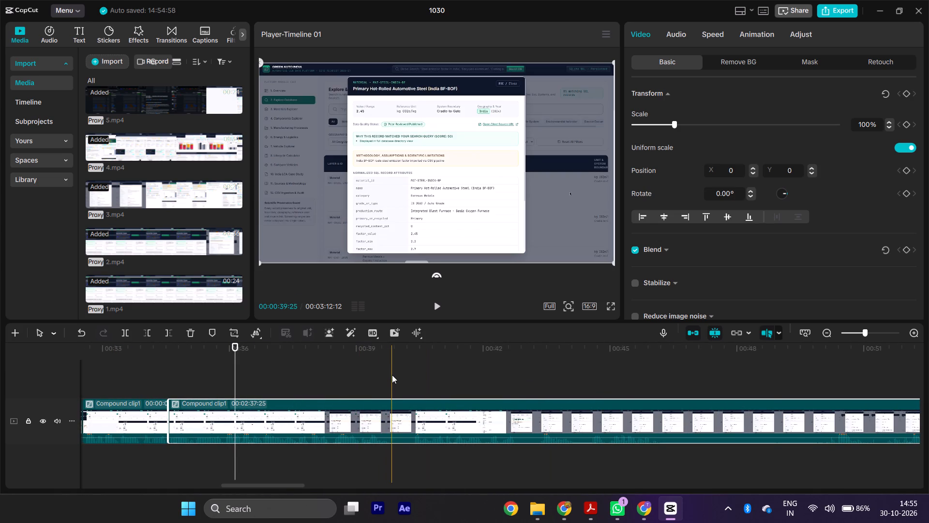
pyautogui.press('s')
pyautogui.press('q')
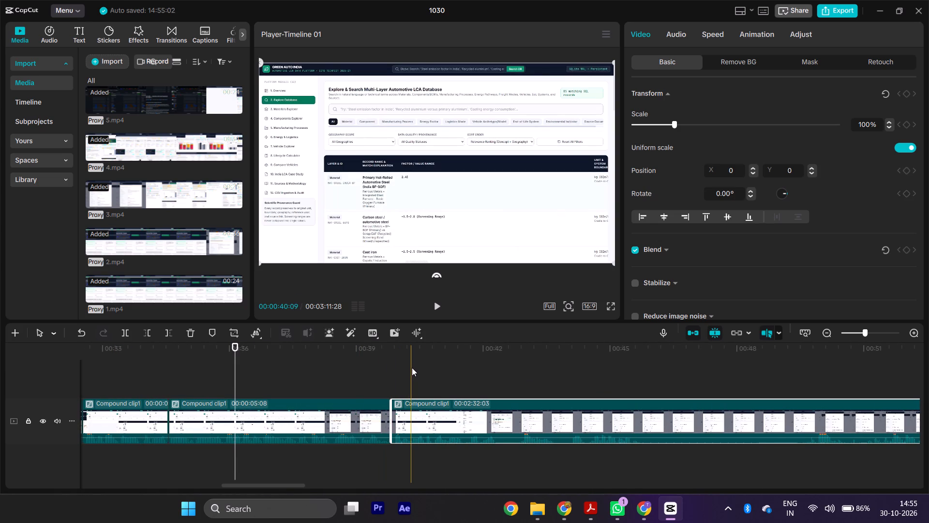
# Split the remaining clip at 42 s 10 frames and cut out about half a second after the split.
pyautogui.press('space')
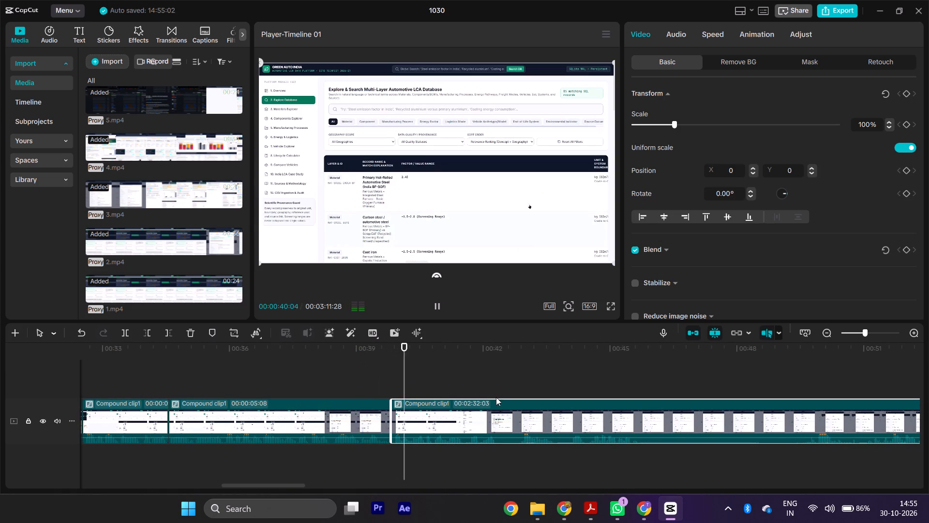
pyautogui.press('space')
pyautogui.hscroll(-1, 528, 394)
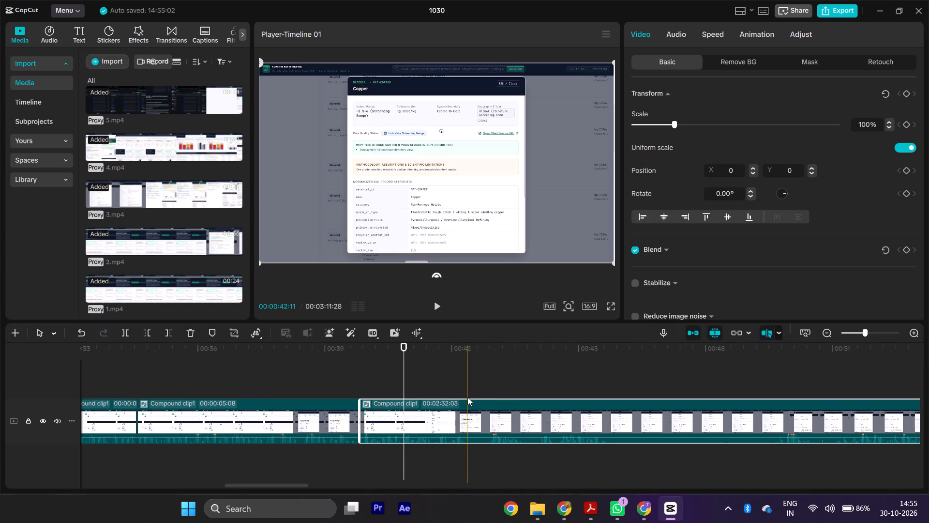
pyautogui.press('Left')
pyautogui.press('Left')
pyautogui.press('Left')
pyautogui.press('Left')
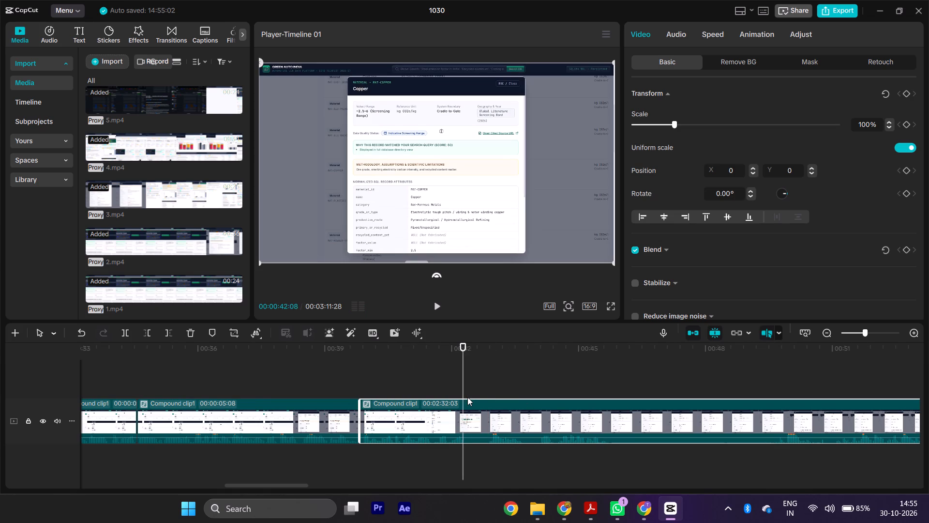
pyautogui.press('Right')
pyautogui.press('Right')
pyautogui.press('Right')
pyautogui.press('Left')
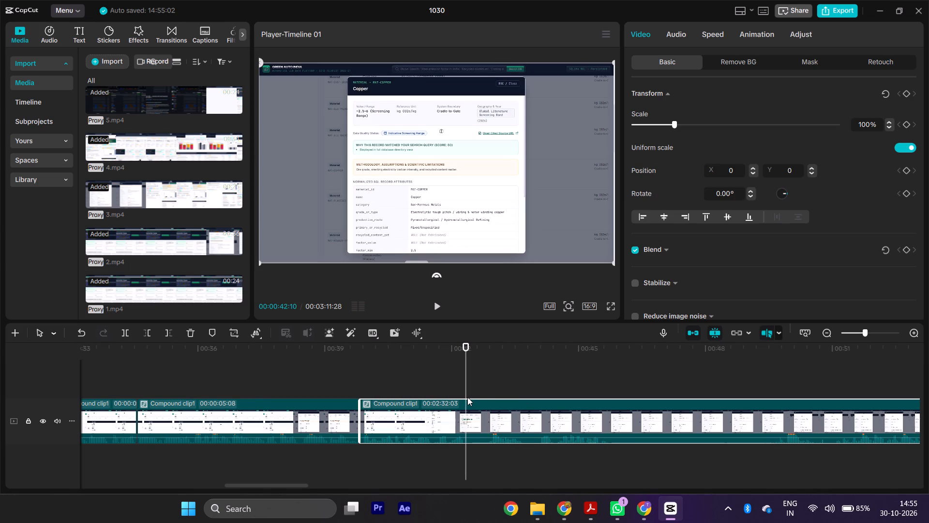
pyautogui.press('s')
pyautogui.press('Right')
pyautogui.press('Right')
pyautogui.press('Right')
pyautogui.press('Right')
pyautogui.press('Right')
pyautogui.press('Right')
pyautogui.press('Right')
pyautogui.press('Right')
pyautogui.press('Right')
pyautogui.press('Right')
pyautogui.press('Right')
pyautogui.press('Right')
pyautogui.press('Right')
pyautogui.press('Right')
pyautogui.press('Right')
pyautogui.press('Right')
pyautogui.press('Right')
pyautogui.press('Right')
pyautogui.press('Right')
pyautogui.press('Right')
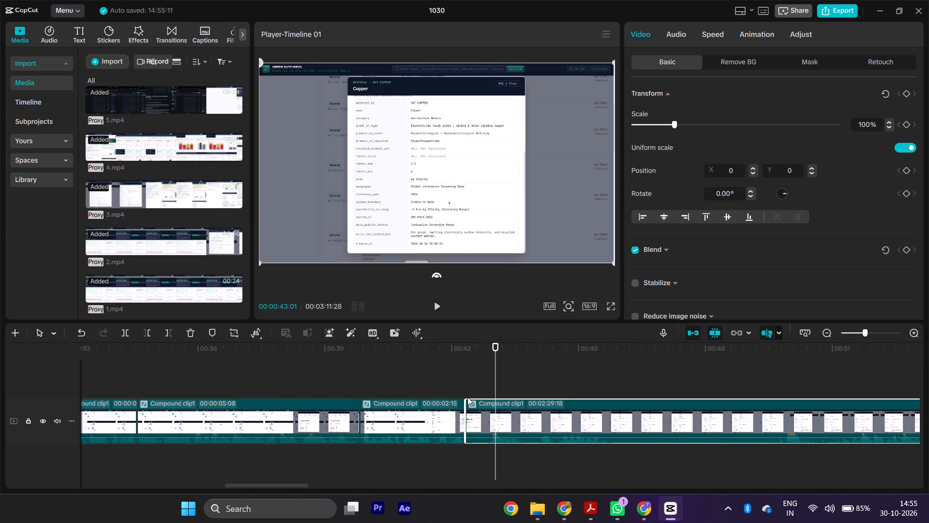
pyautogui.press('Left')
pyautogui.press('Left')
pyautogui.press('Left')
pyautogui.press('Left')
pyautogui.press('Left')
pyautogui.press('Left')
pyautogui.press('Left')
pyautogui.press('q')
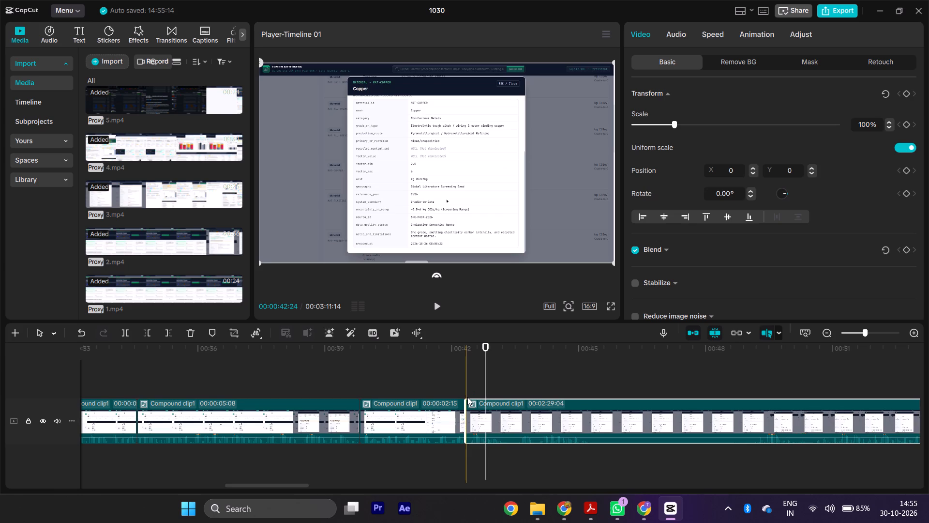
# Split the remaining clip at about 43.2 s and cut out about a third of a second after the split.
pyautogui.press('Right')
pyautogui.press('Right')
pyautogui.press('Right')
pyautogui.press('Right')
pyautogui.press('Right')
pyautogui.press('Right')
pyautogui.press('Right')
pyautogui.press('Right')
pyautogui.press('Right')
pyautogui.press('Right')
pyautogui.press('Right')
pyautogui.press('Right')
pyautogui.press('Right')
pyautogui.press('Right')
pyautogui.press('Right')
pyautogui.press('Right')
pyautogui.press('Right')
pyautogui.press('Right')
pyautogui.press('Right')
pyautogui.press('Right')
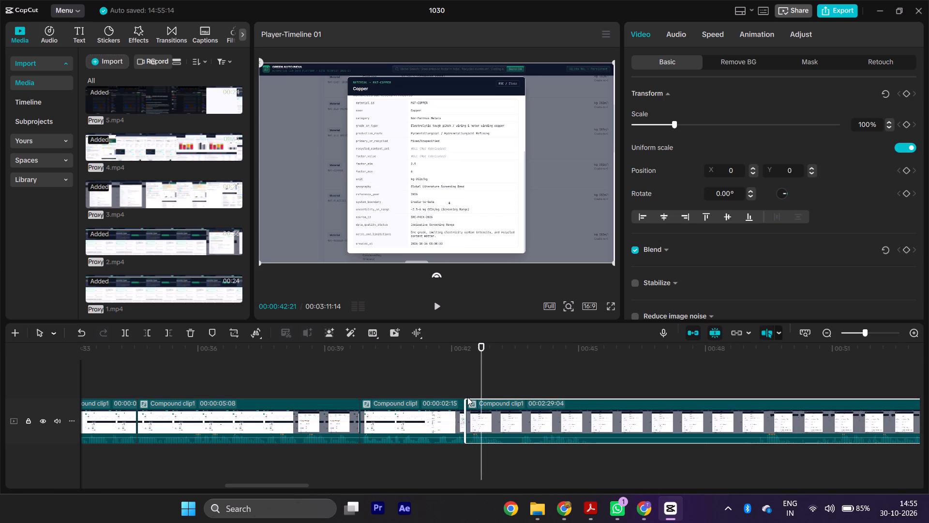
pyautogui.press('Left')
pyautogui.press('Left')
pyautogui.press('Left')
pyautogui.press('Left')
pyautogui.press('Left')
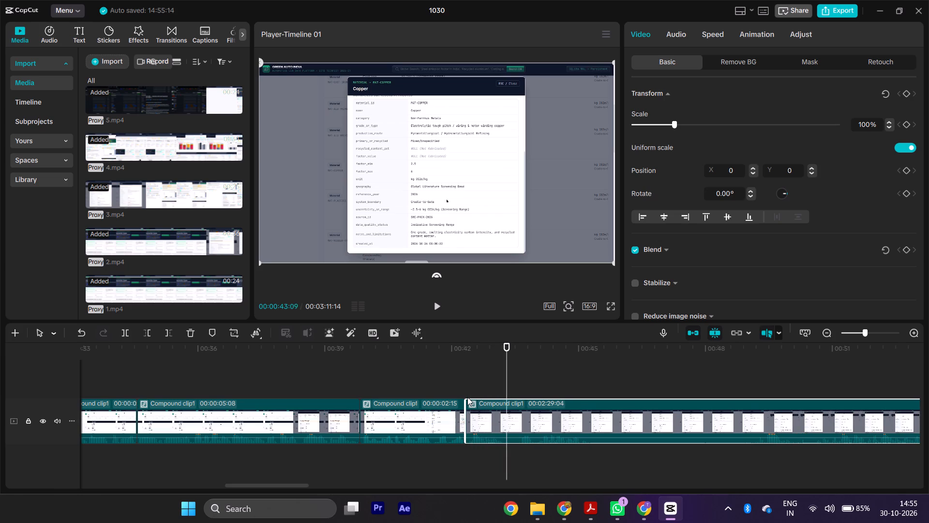
pyautogui.press('Left')
pyautogui.press('Left')
pyautogui.press('s')
pyautogui.press('Right')
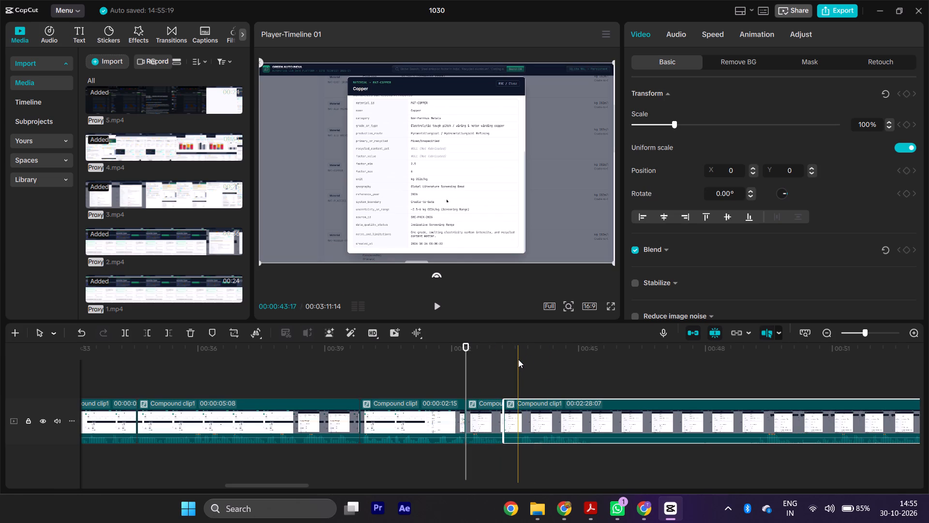
pyautogui.press('q')
# Split the remaining clip at about 44.9 s and cut out about 4 s after the split.
pyautogui.press('space')
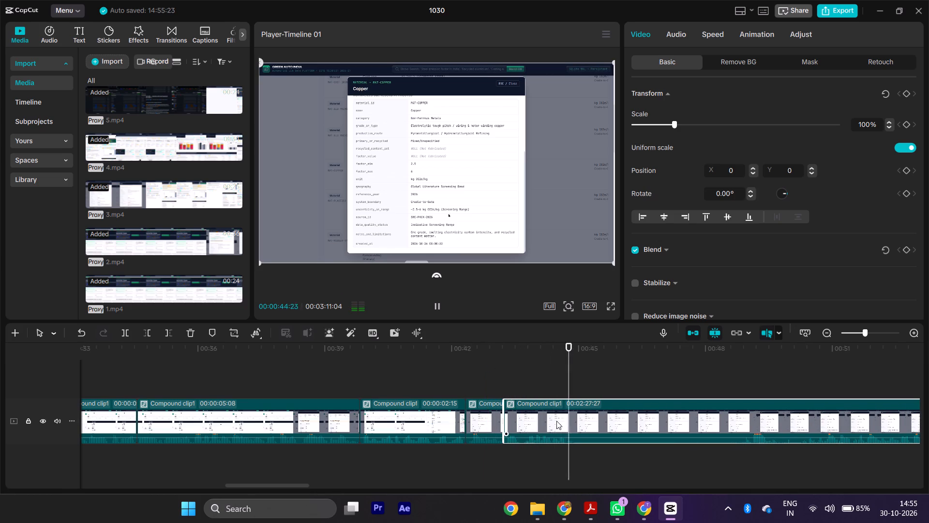
pyautogui.hscroll(-1, 556, 421)
pyautogui.press('space')
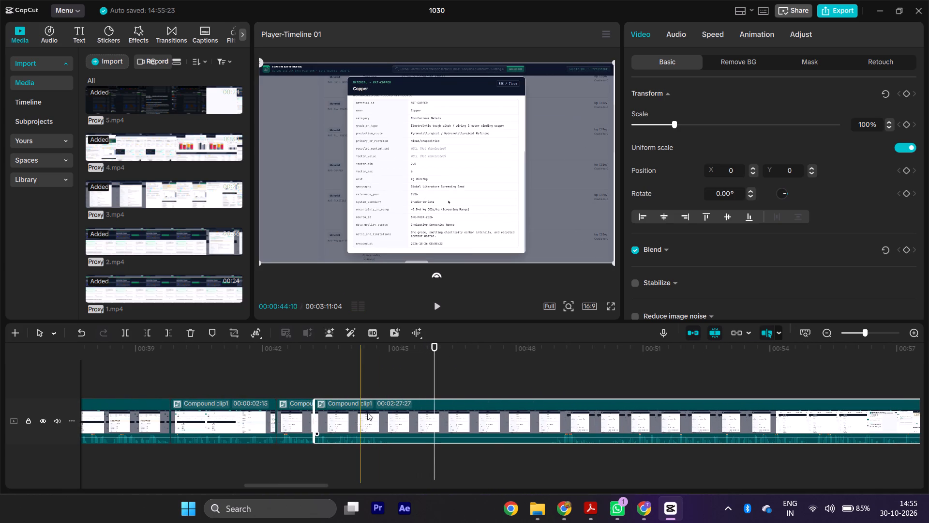
pyautogui.press('s')
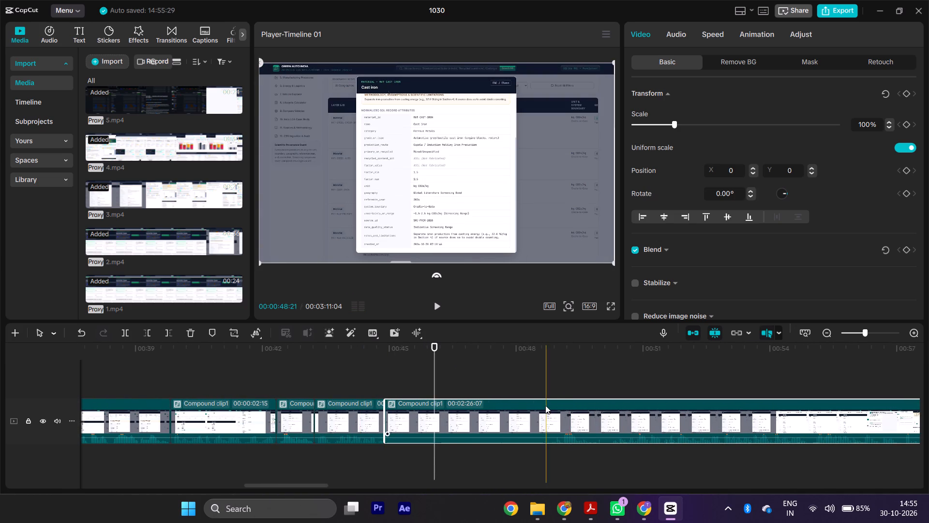
pyautogui.press('q')
# Play across the cut at about 44.9 s and trim about 1.9 s more from the start of the clip after it.
pyautogui.press('space')
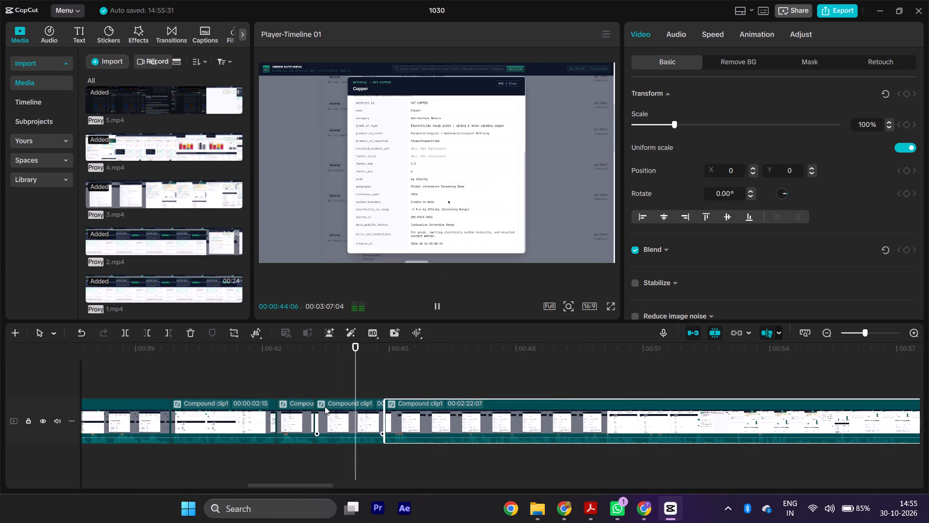
pyautogui.press('space')
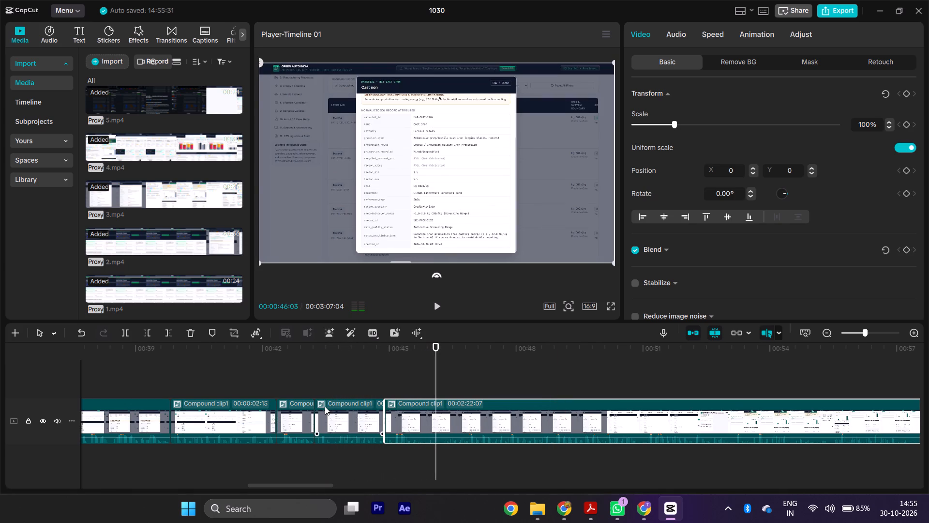
pyautogui.press('space')
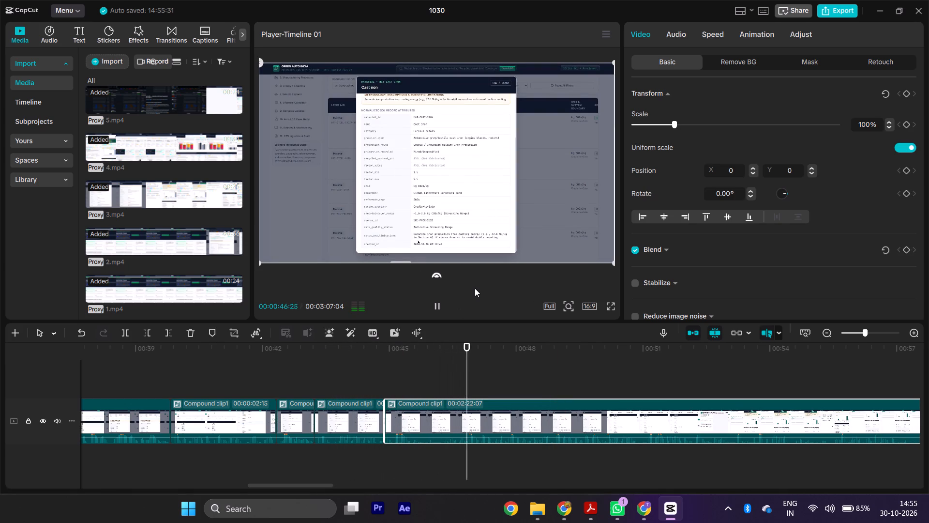
pyautogui.press('space')
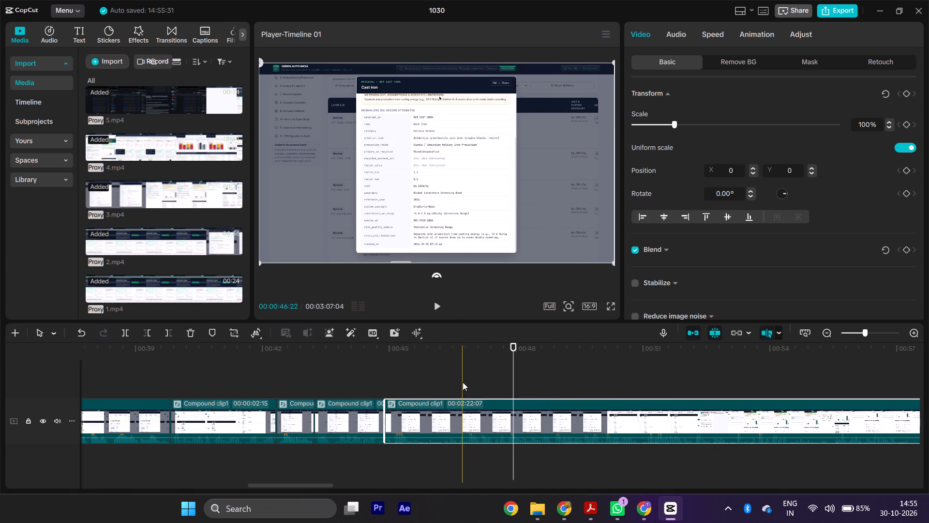
pyautogui.press('space')
pyautogui.press('space')
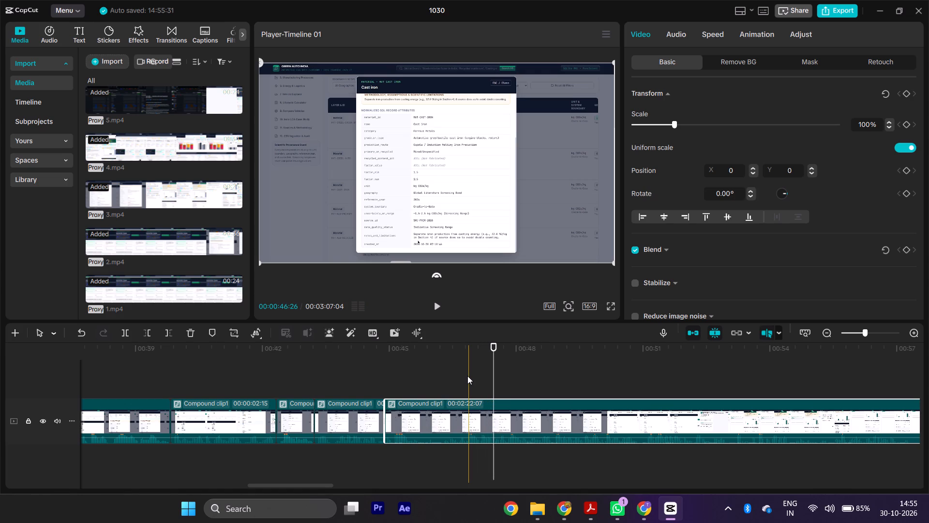
pyautogui.press('Left')
pyautogui.press('Left')
pyautogui.press('Left')
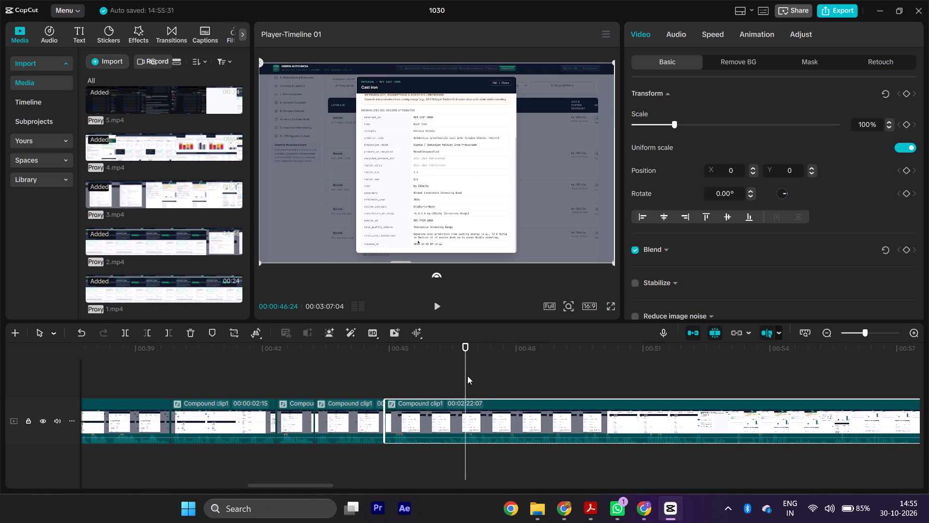
pyautogui.press('q')
# Play on from the cut at about 44.9 s, split the remaining clip at about 57 s and cut out about half a second after the split.
pyautogui.press('space')
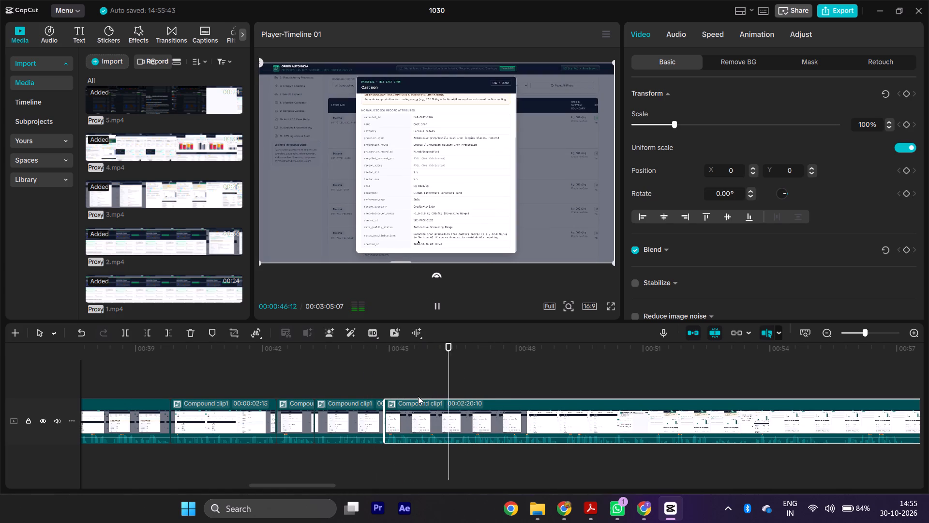
pyautogui.hscroll(-1, 530, 432)
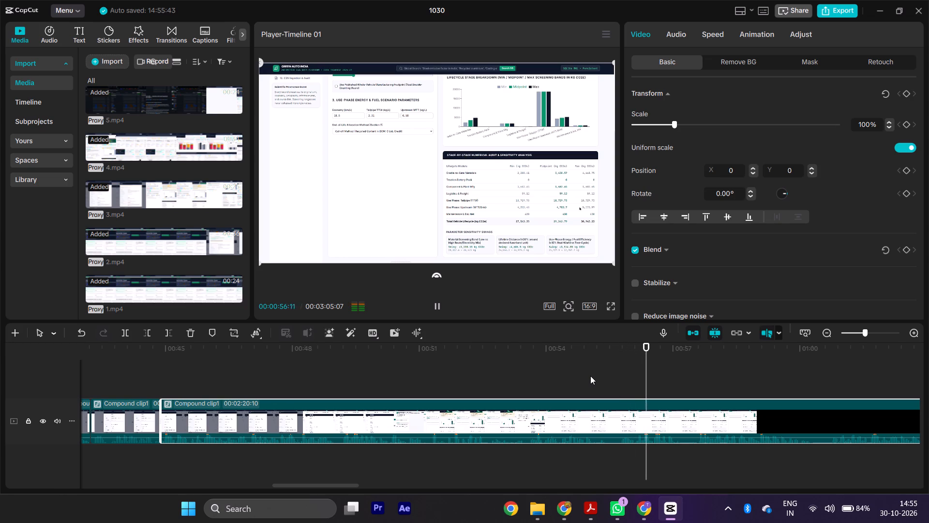
pyautogui.press('space')
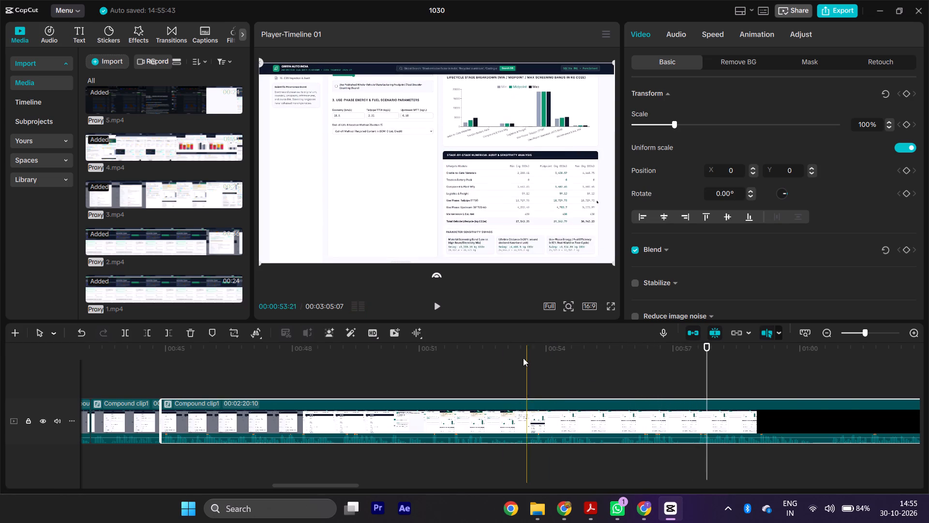
pyautogui.moveTo(480, 400); pyautogui.dragTo(483, 373)
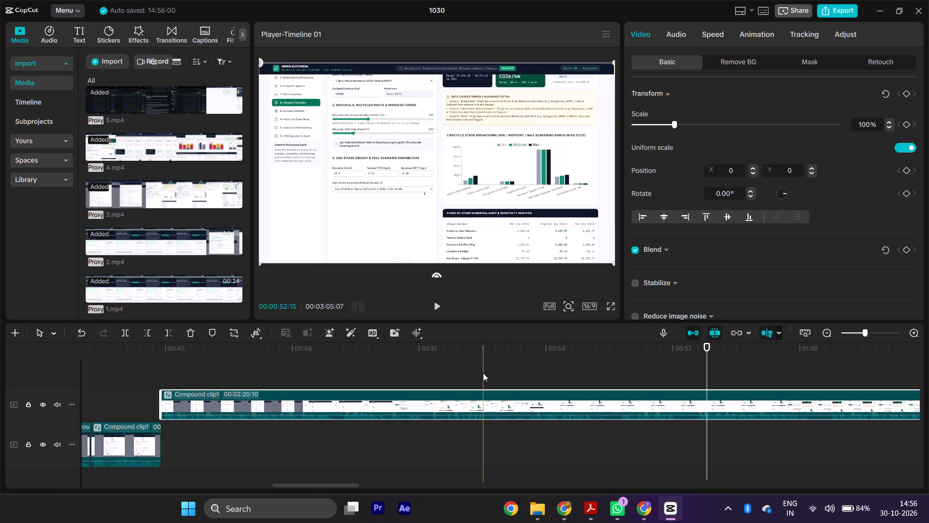
pyautogui.hotkey('ctrl', 'z')
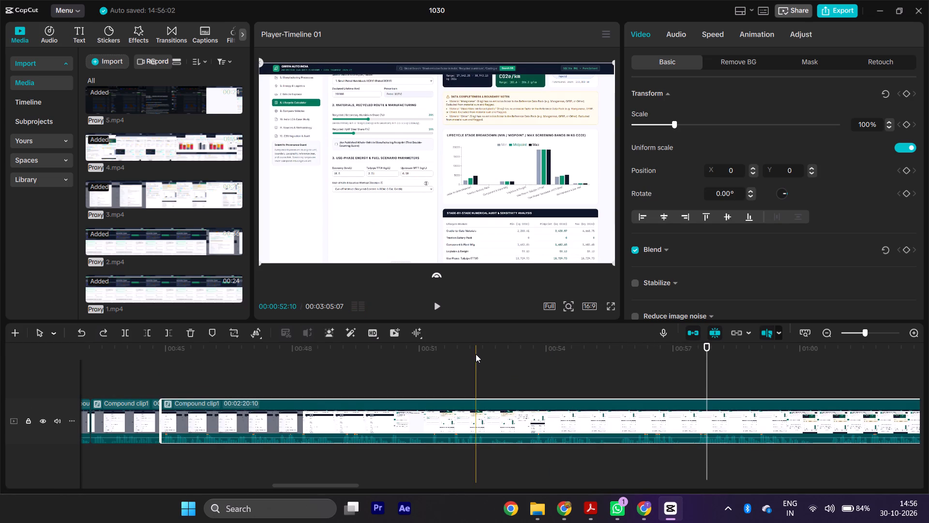
pyautogui.click(476, 354)
pyautogui.click(454, 371)
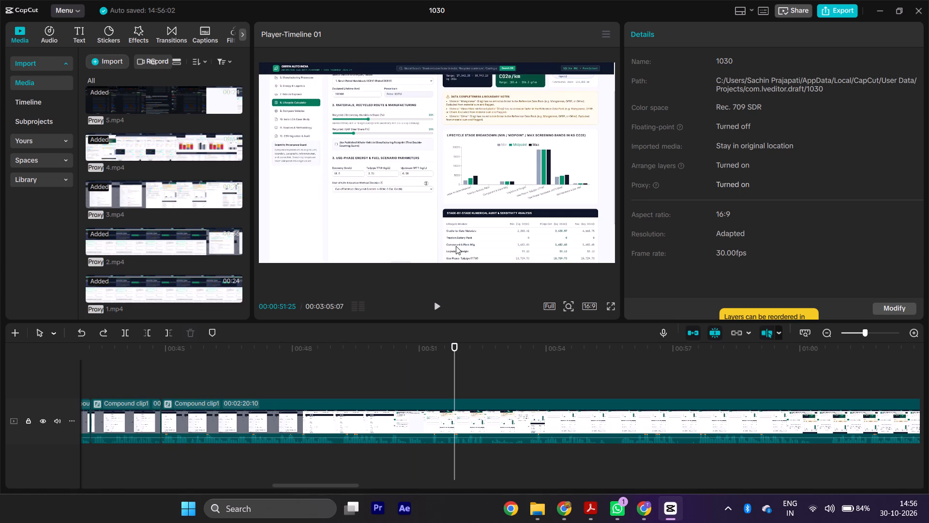
pyautogui.press('space')
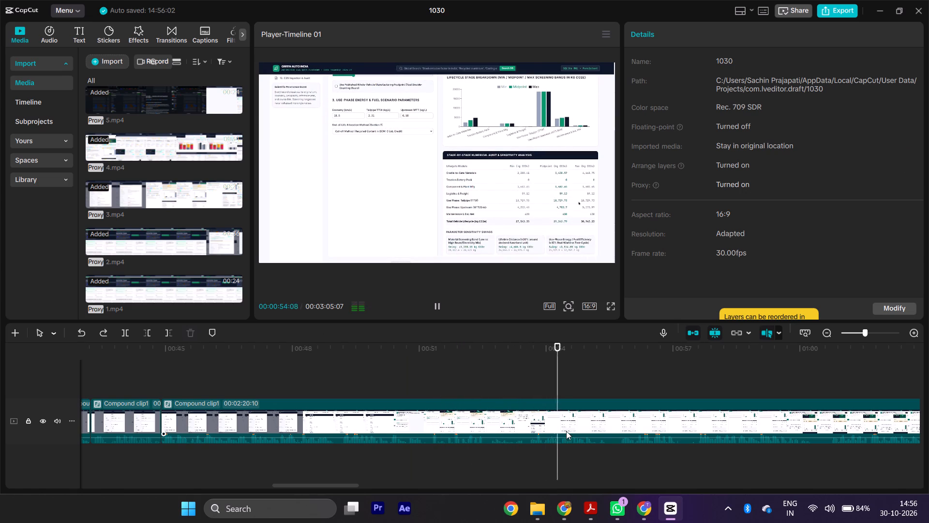
pyautogui.hscroll(-2, 573, 433)
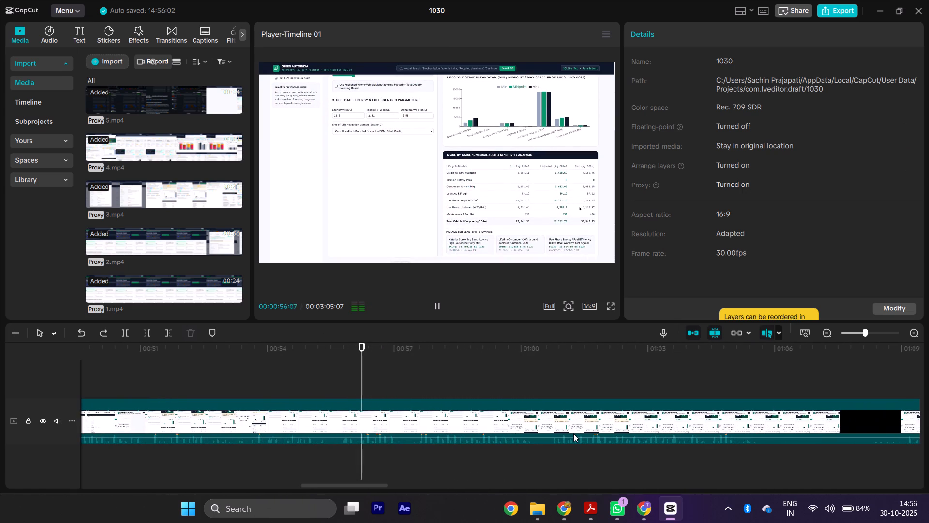
pyautogui.press('space')
pyautogui.press('space')
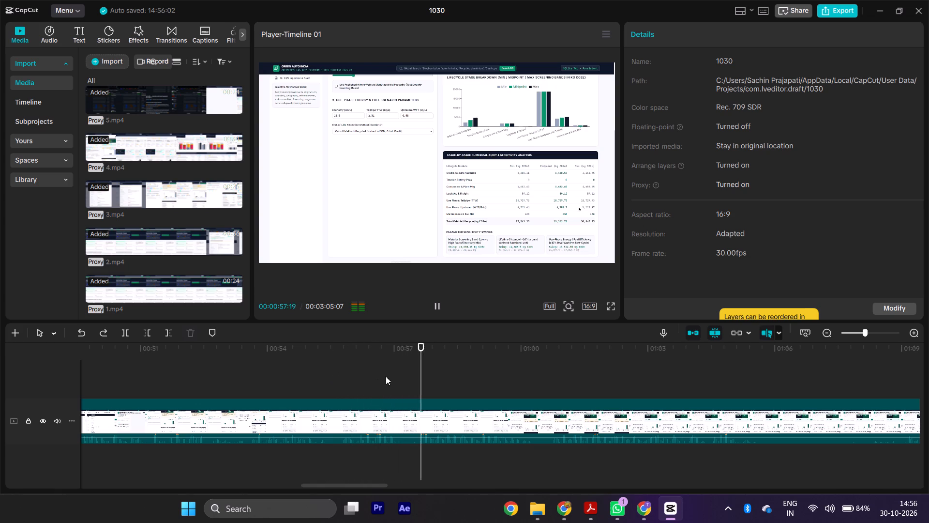
pyautogui.press('space')
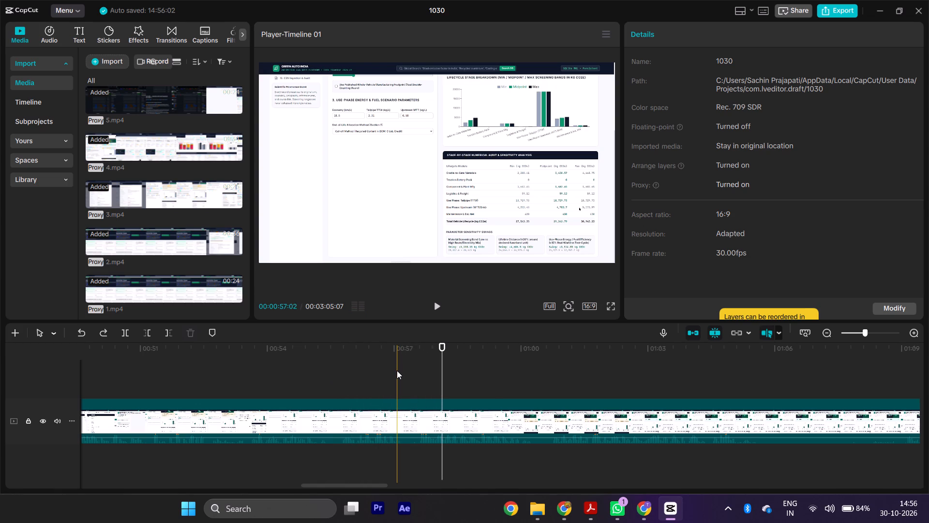
pyautogui.press('s')
pyautogui.press('q')
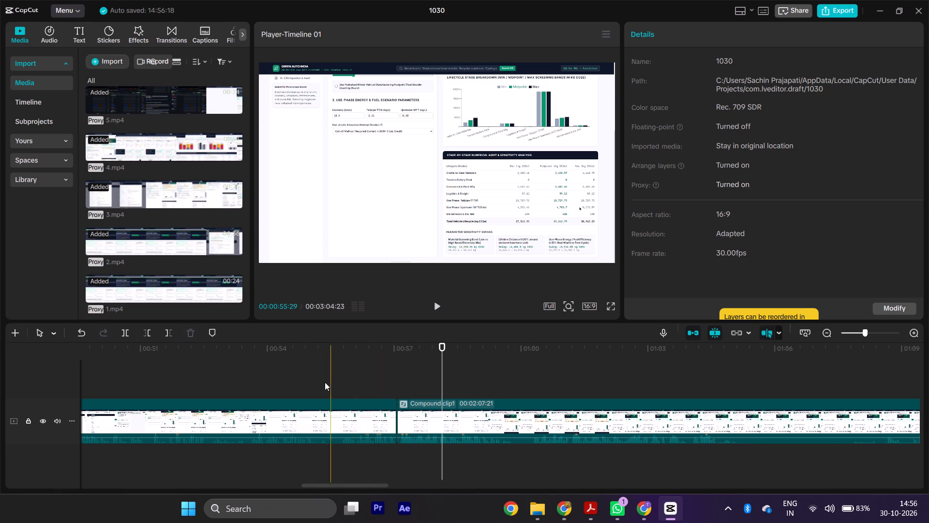
# Split the clip before the 57 s cut at about 55.4 s and cut out about a quarter of a second after the split.
pyautogui.press('space')
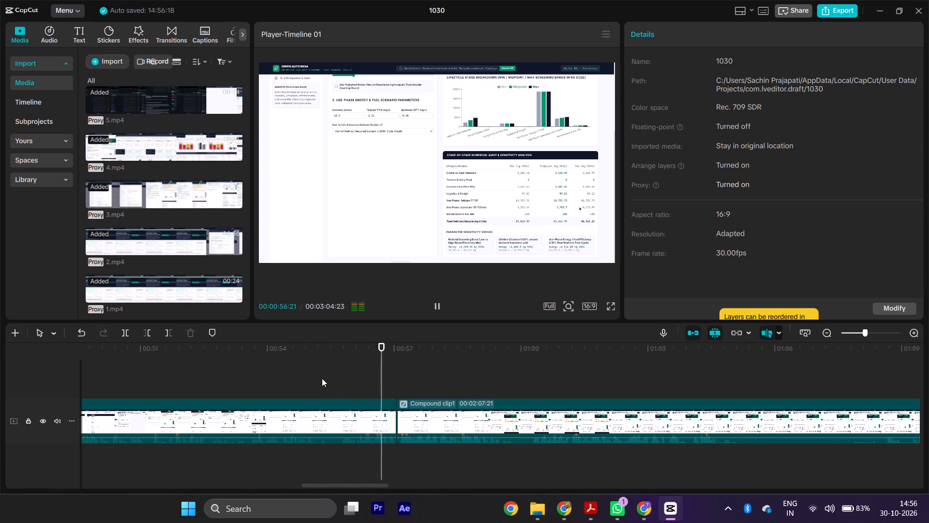
pyautogui.press('space')
pyautogui.press('s')
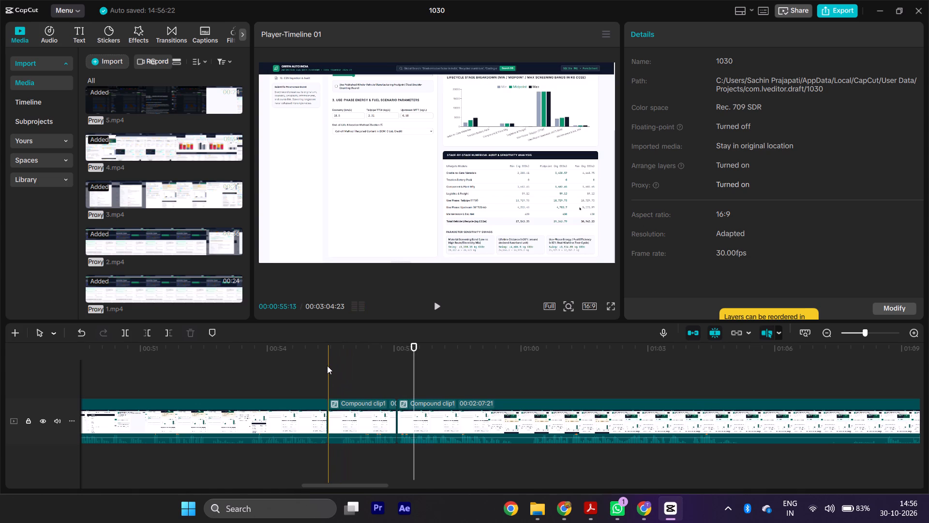
pyautogui.press('q')
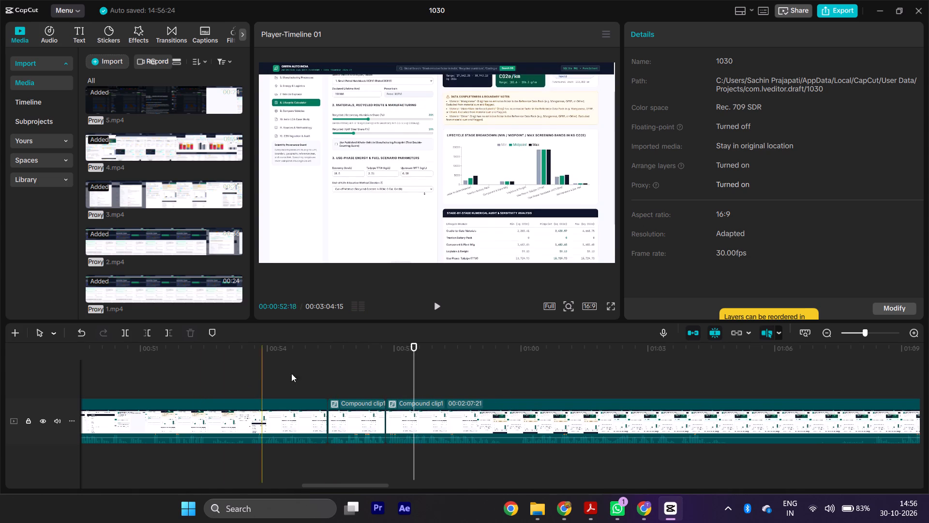
# Split the remaining clip at about 59.6 s and 1 min 4.5 s, cutting out about 0.4 s and 3.4 s after the splits respectively.
pyautogui.hscroll(-1, 314, 369)
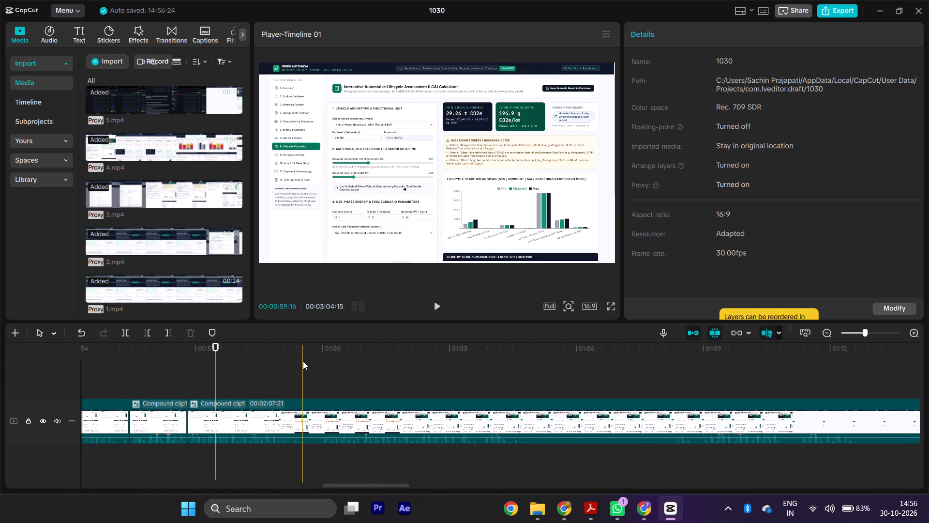
pyautogui.press('s')
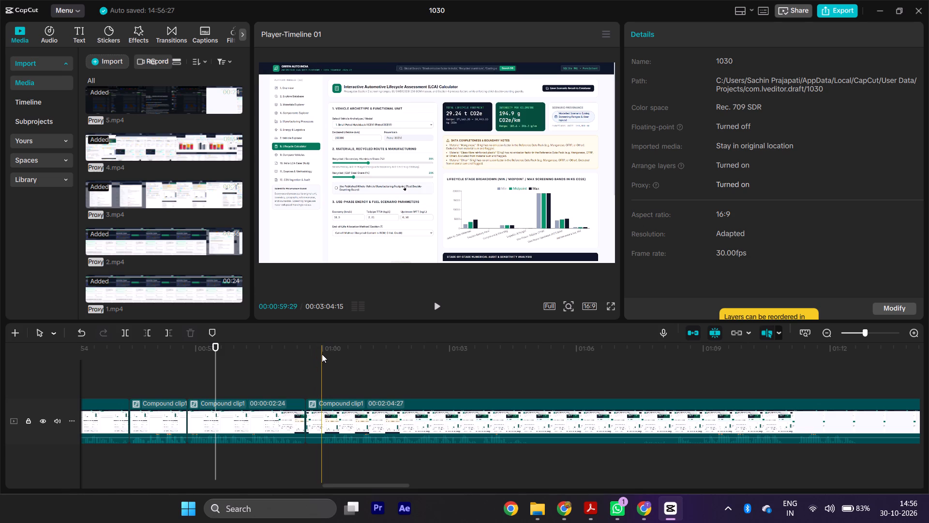
pyautogui.press('q')
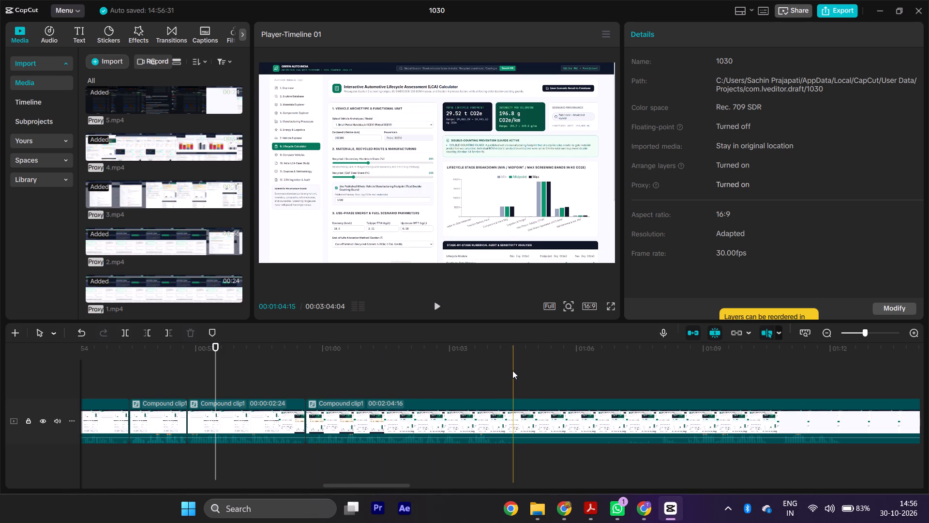
pyautogui.press('s')
pyautogui.press('q')
# Play across the cut at about 1 min 4.5 s and trim about 0.9 s more from the start of the clip after it.
pyautogui.press('space')
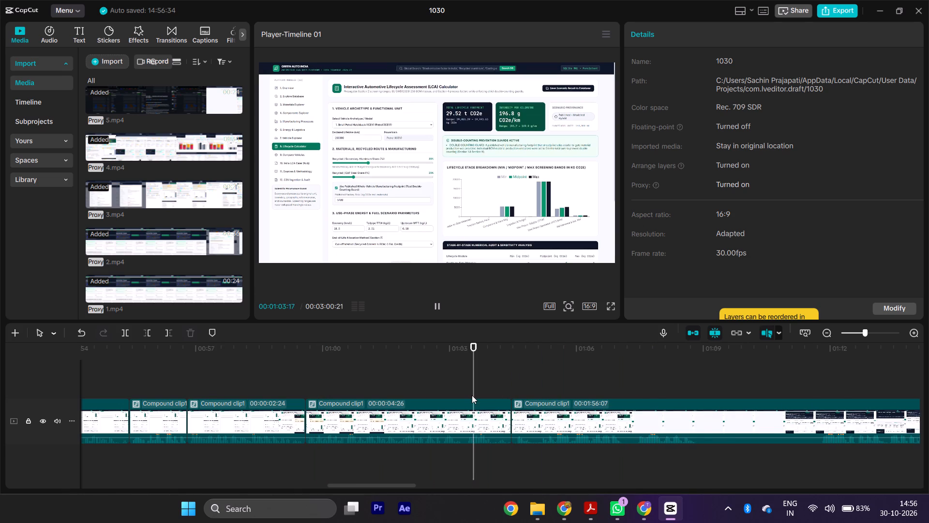
pyautogui.hscroll(-1, 472, 395)
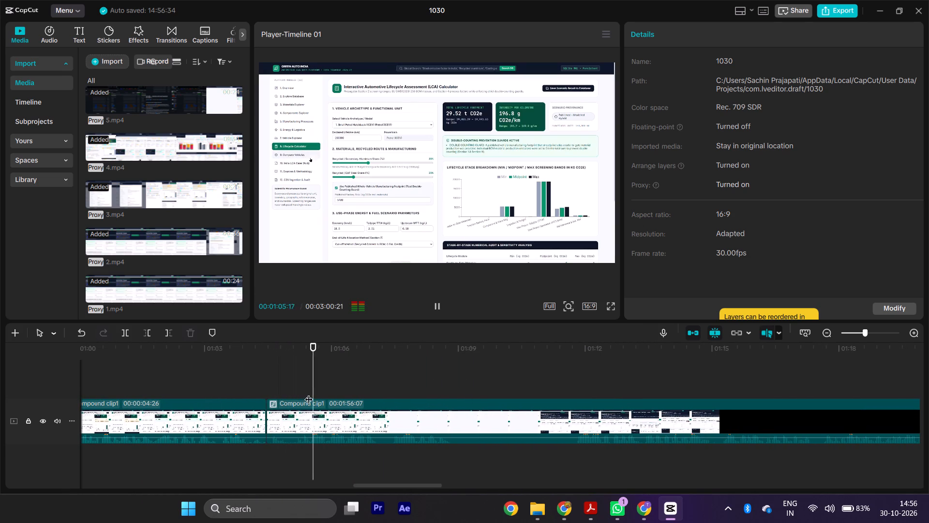
pyautogui.press('space')
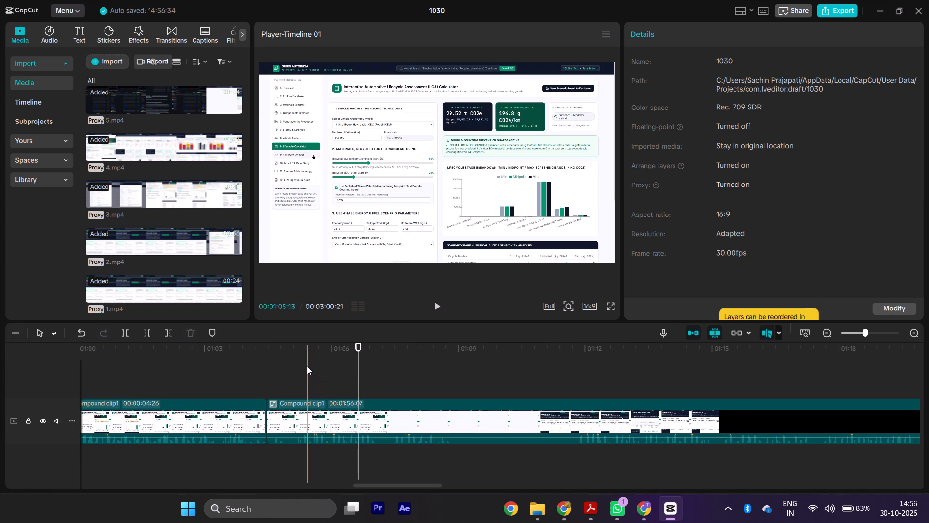
pyautogui.press('q')
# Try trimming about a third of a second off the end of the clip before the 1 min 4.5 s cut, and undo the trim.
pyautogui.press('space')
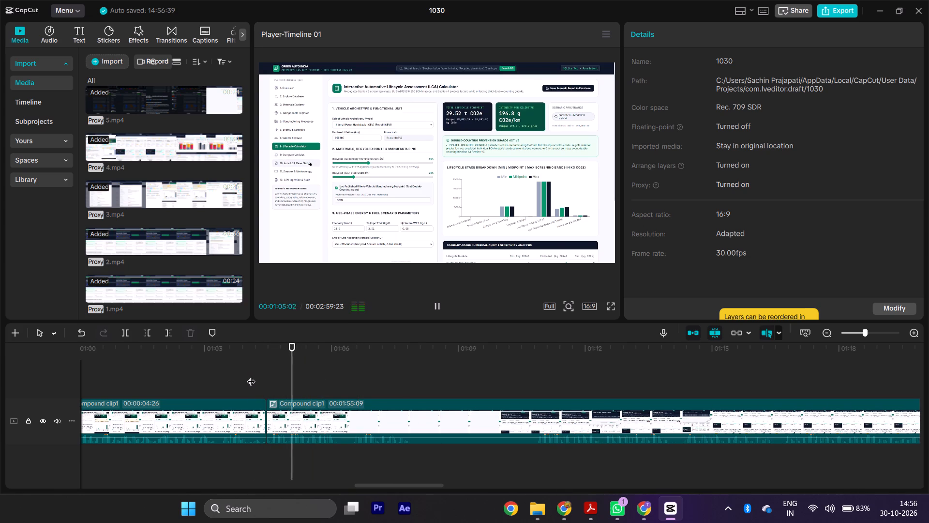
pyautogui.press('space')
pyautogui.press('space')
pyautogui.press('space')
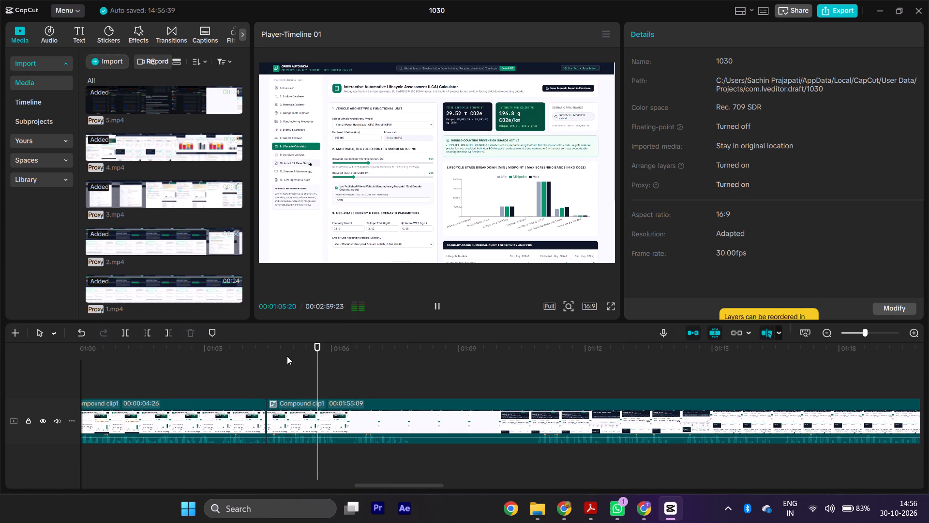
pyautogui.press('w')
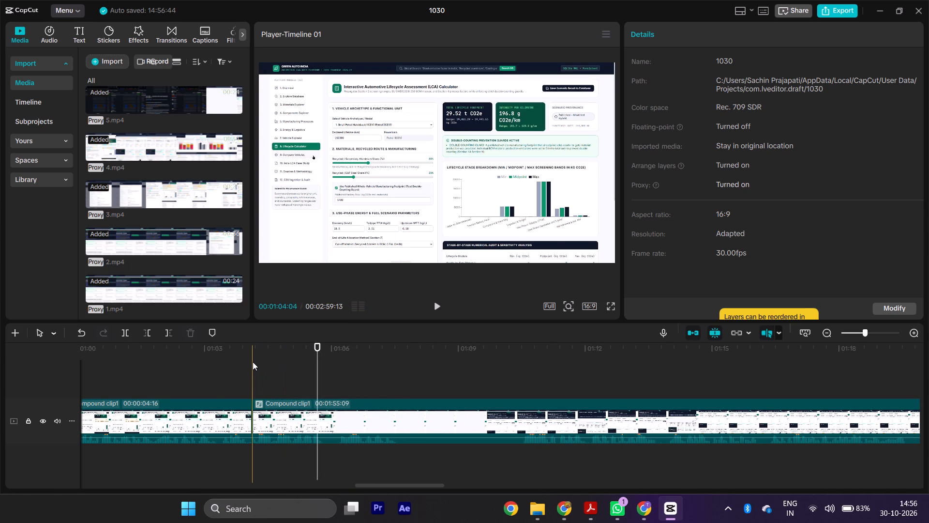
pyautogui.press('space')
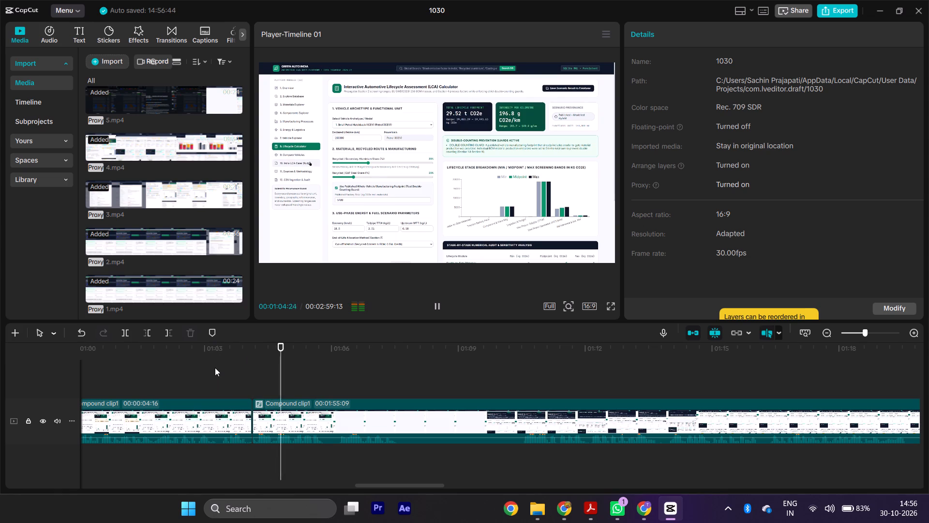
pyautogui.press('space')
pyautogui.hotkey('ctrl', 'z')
# Split the clip at about 1 min 6.2 s and 1 min 7.7 s, cutting out about 0.2 s and 2.8 s after the splits respectively.
pyautogui.press('space')
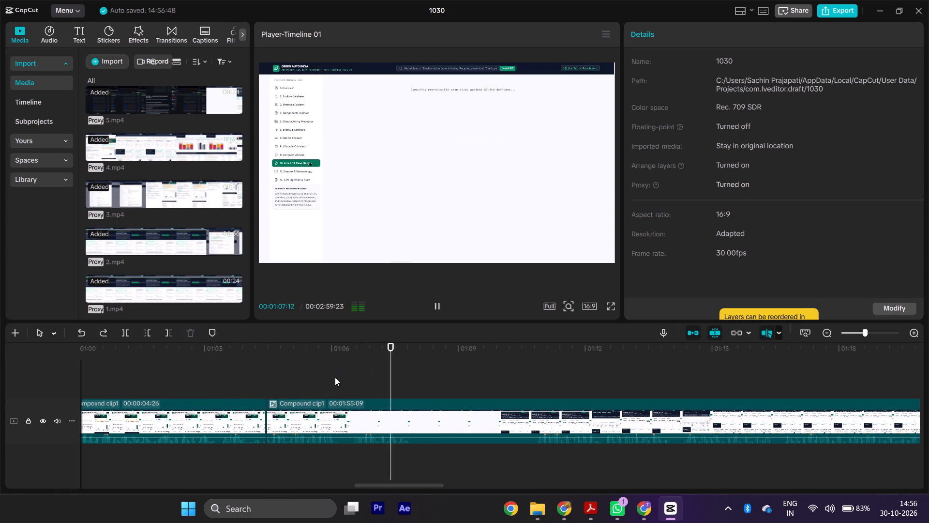
pyautogui.press('space')
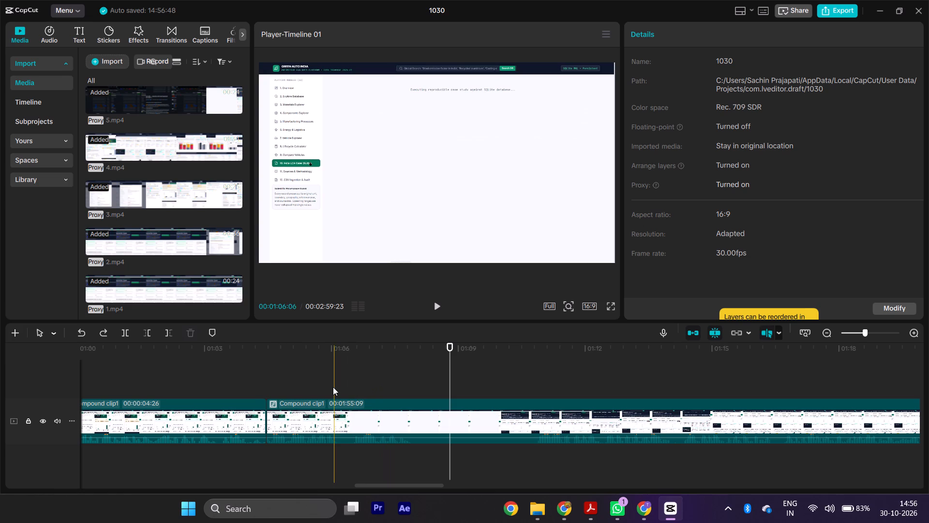
pyautogui.press('s')
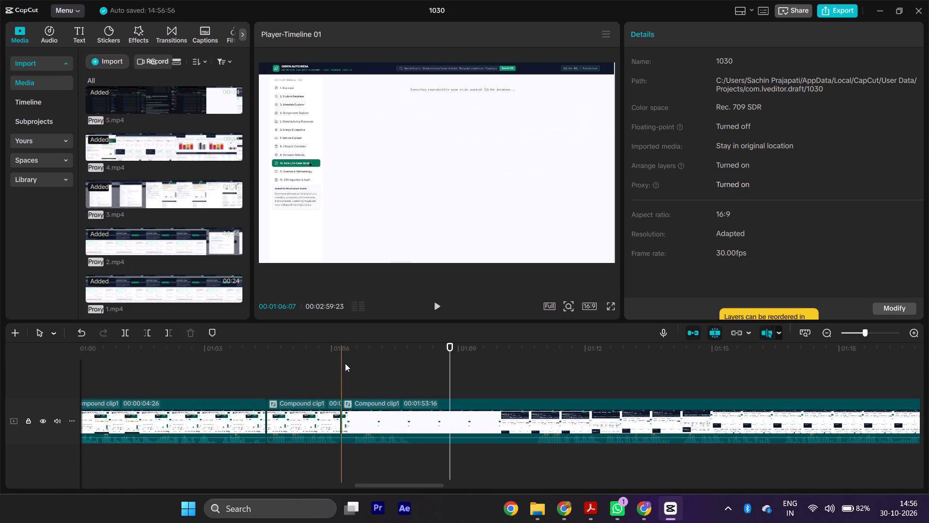
pyautogui.press('q')
pyautogui.press('s')
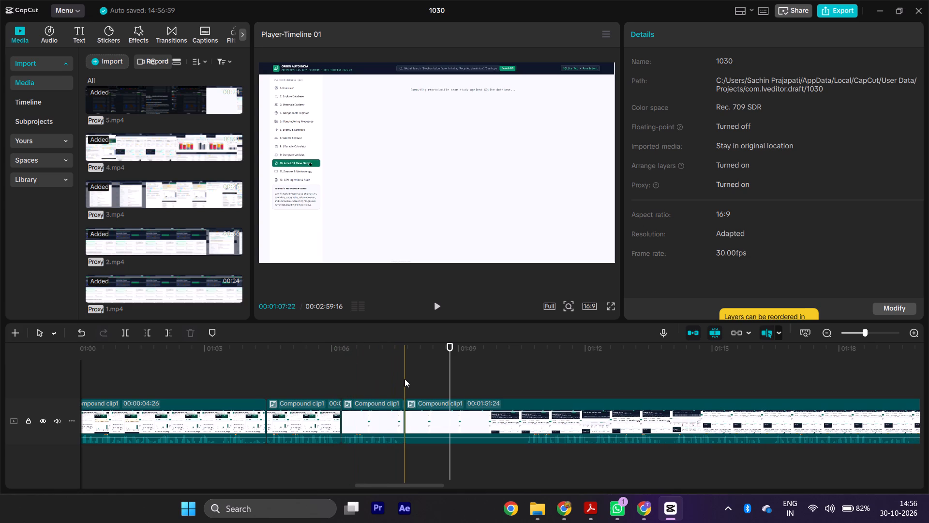
pyautogui.press('q')
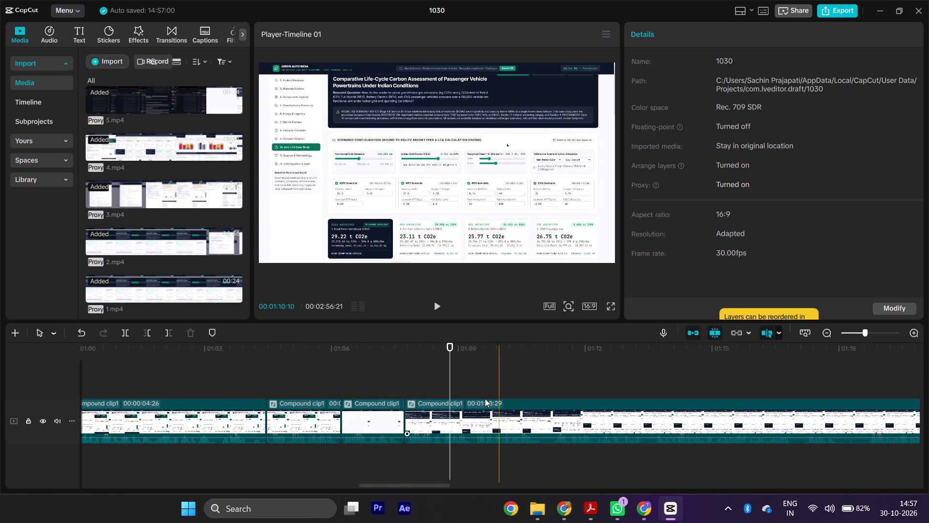
# Play on from the last cut, split the clip at about 1 min 11 s and cut out about 0.2 s after the split.
pyautogui.press('space')
pyautogui.hscroll(-1, 491, 470)
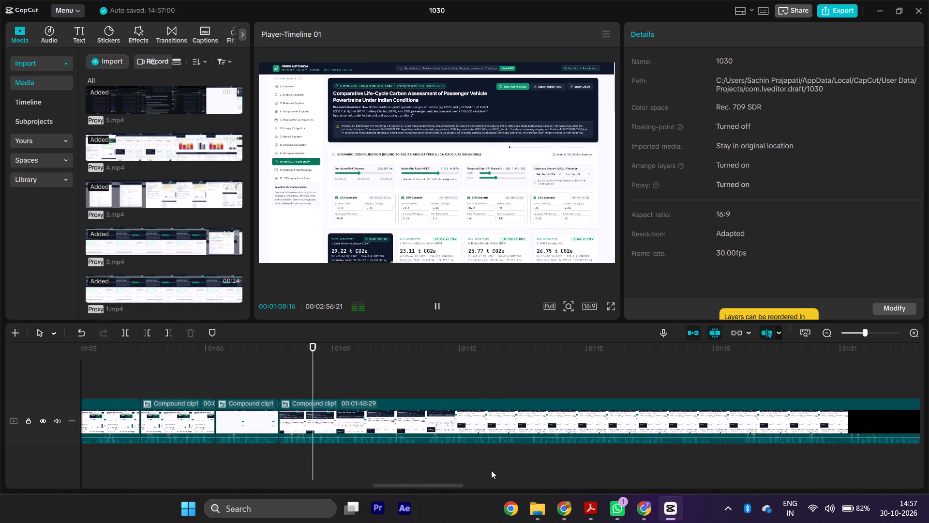
pyautogui.hscroll(-1, 491, 470)
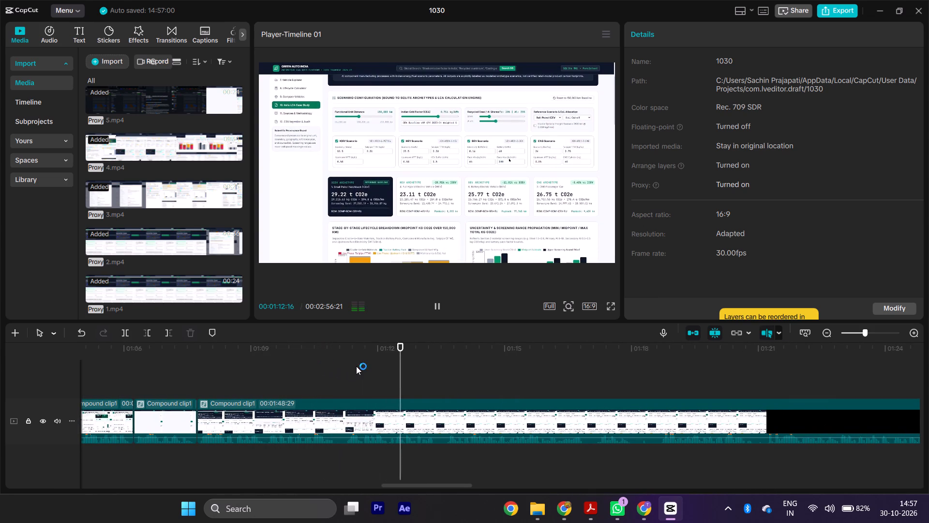
pyautogui.press('space')
pyautogui.press('s')
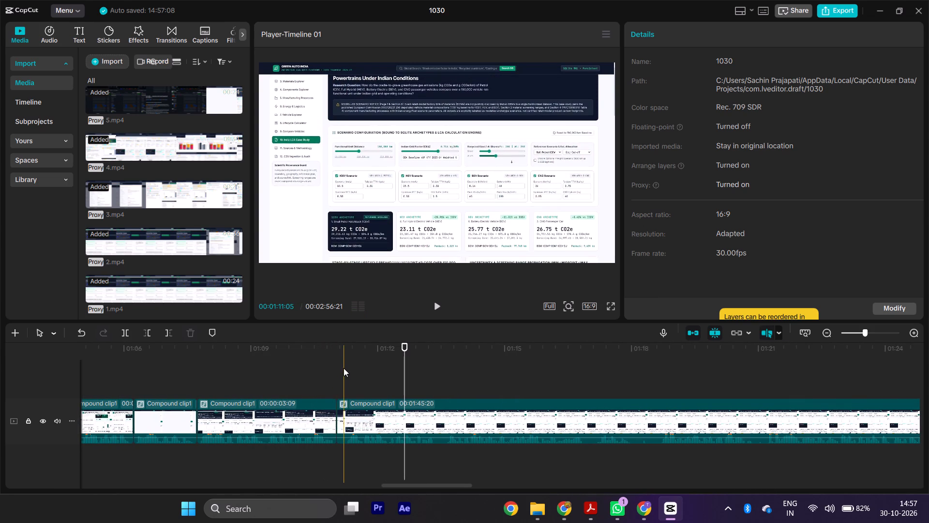
pyautogui.press('q')
# Play on, split the clip at about 1 min 13.2 s and trim seven frames from the start of the part after the split.
pyautogui.press('space')
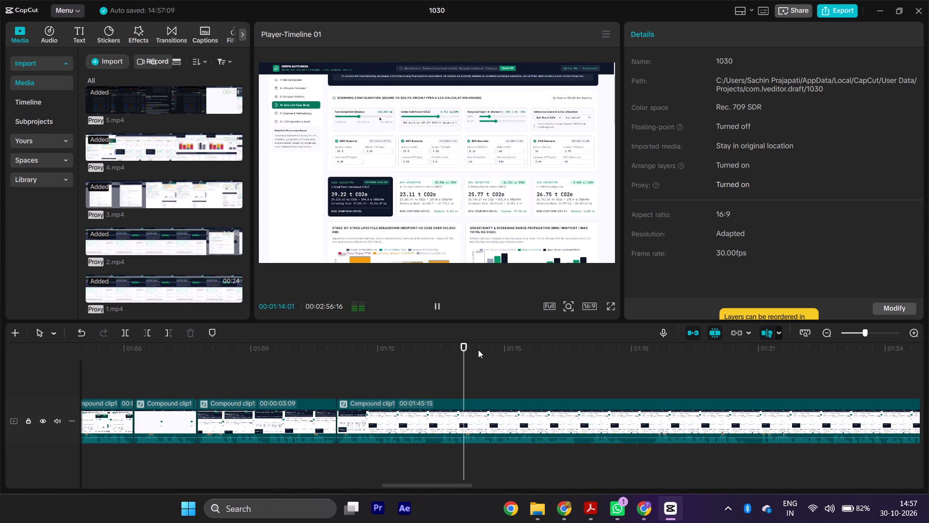
pyautogui.press('space')
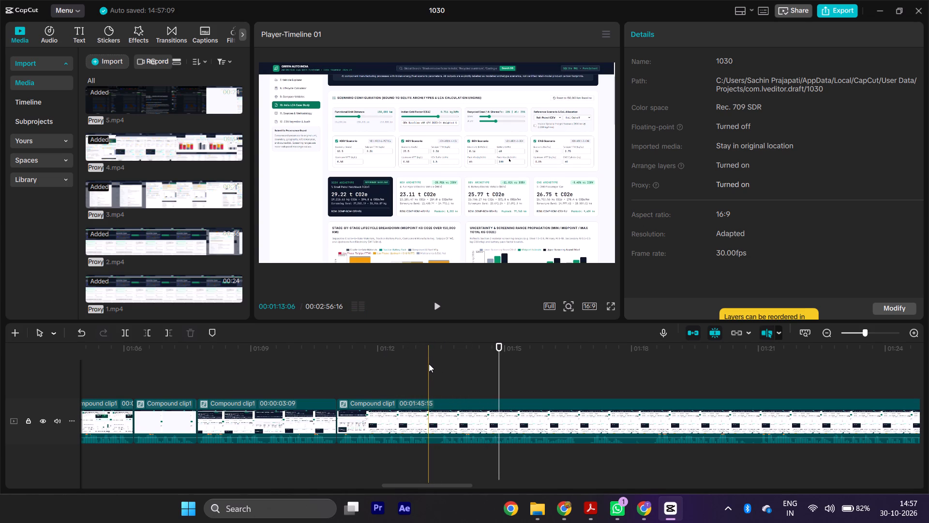
pyautogui.press('s')
pyautogui.press('Right')
pyautogui.press('Right')
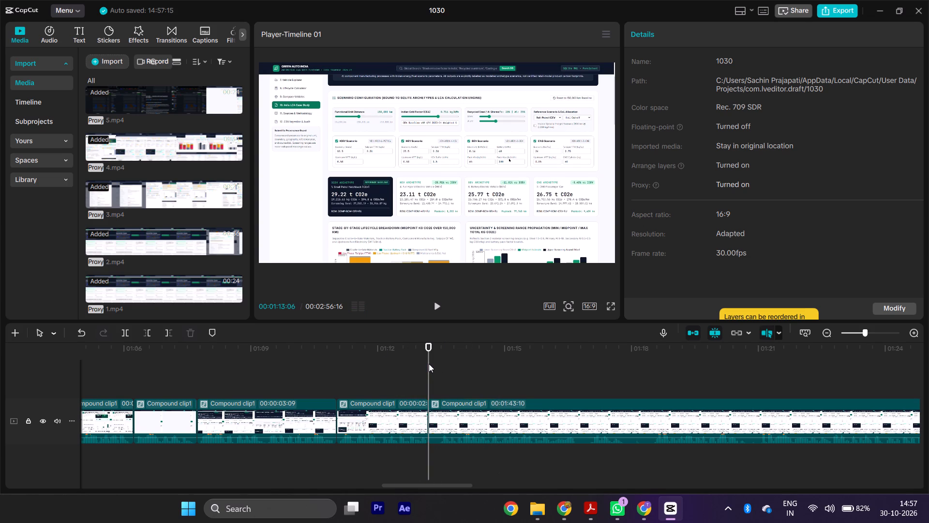
pyautogui.press('Right')
pyautogui.press('Right')
pyautogui.press('Right')
pyautogui.press('Right')
pyautogui.press('Right')
pyautogui.press('Right')
pyautogui.press('q')
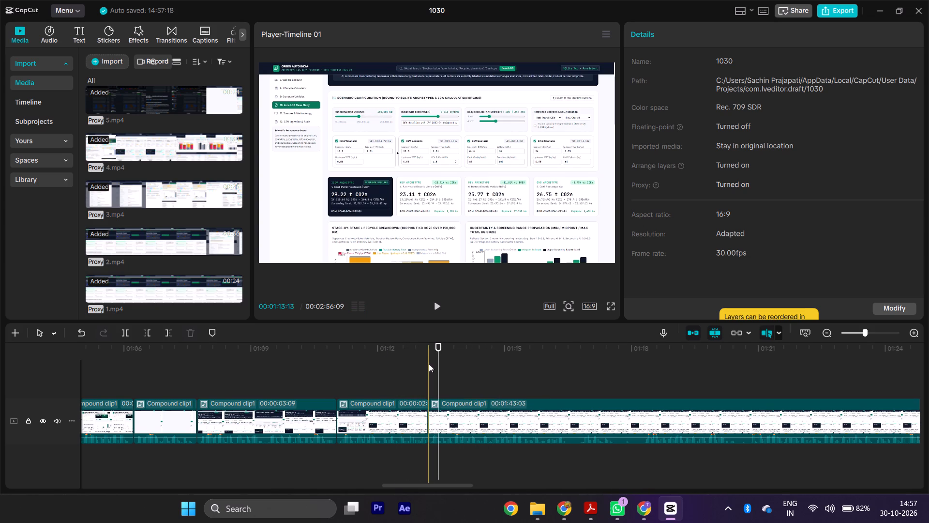
# Play on, split the clip at about 1 min 16.5 s and trim nine frames from the start of the part after the split.
pyautogui.press('space')
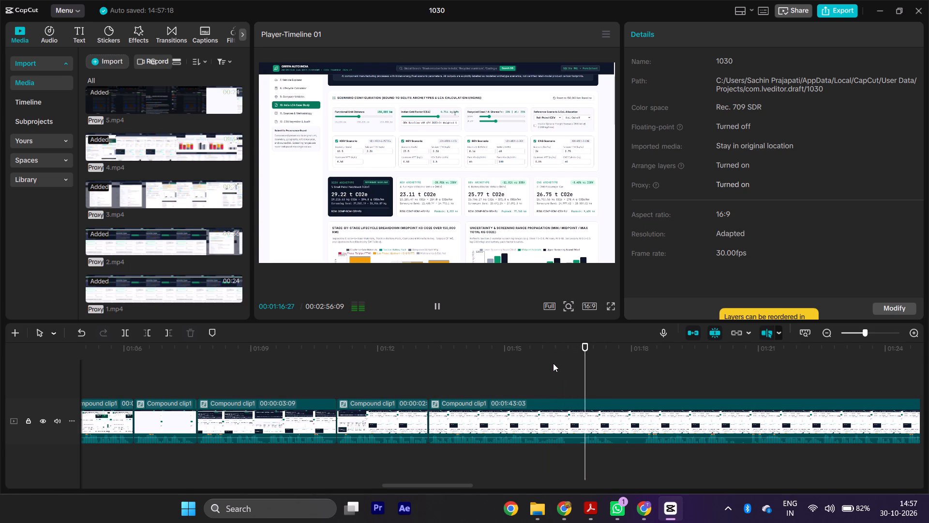
pyautogui.press('space')
pyautogui.press('space')
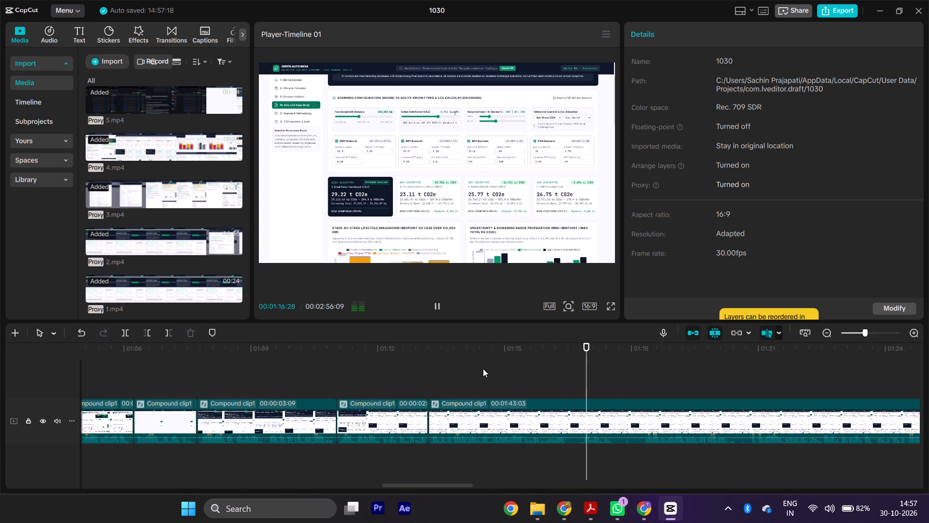
pyautogui.press('space')
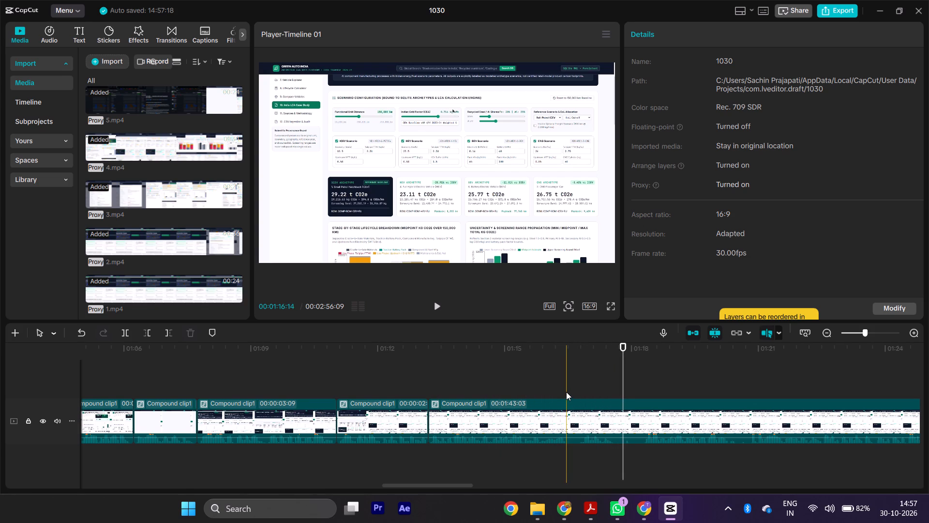
pyautogui.press('Right')
pyautogui.press('Right')
pyautogui.press('s')
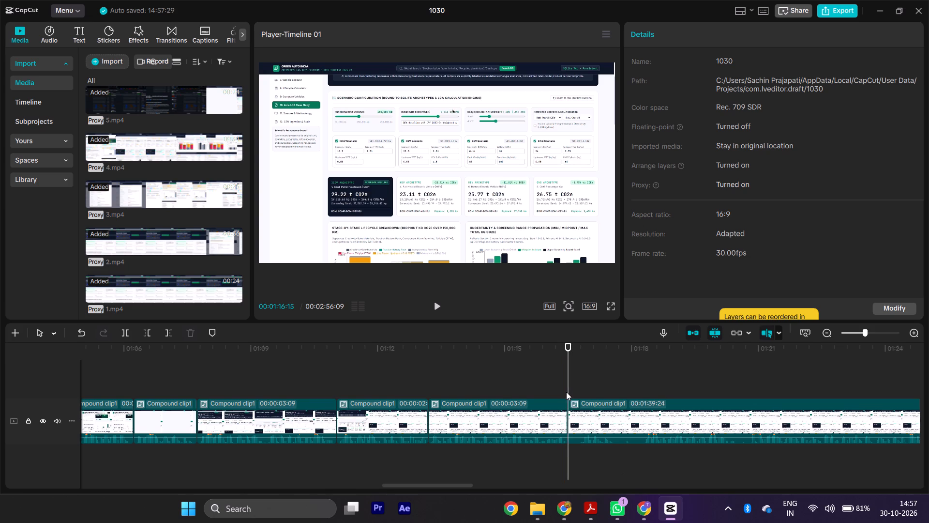
pyautogui.press('Right')
pyautogui.press('Right')
pyautogui.press('Right')
pyautogui.press('Right')
pyautogui.press('Right')
pyautogui.press('Right')
pyautogui.press('Right')
pyautogui.press('Right')
pyautogui.press('Right')
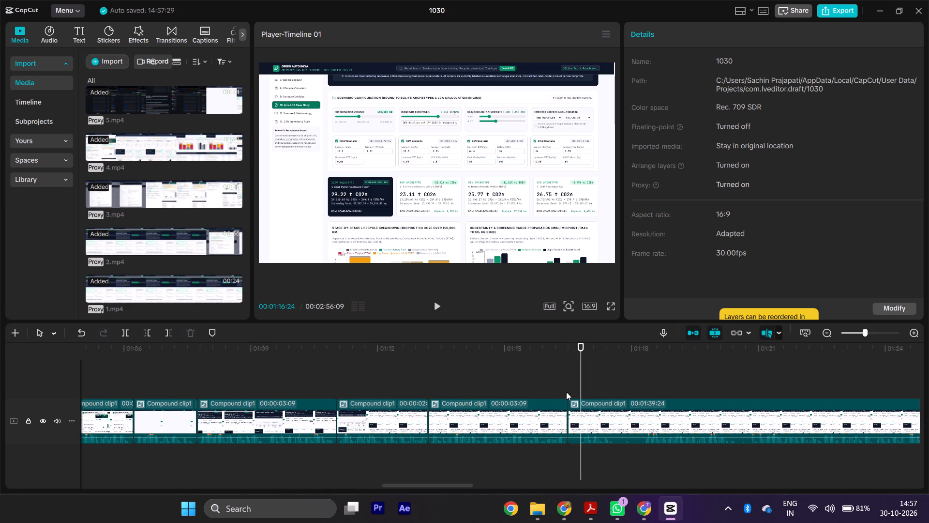
pyautogui.press('q')
# Split the remaining clip at about 1 min 17.3 s and 1 min 19.4 s, cutting out about 0.7 s and 0.4 s after the splits respectively.
pyautogui.press('space')
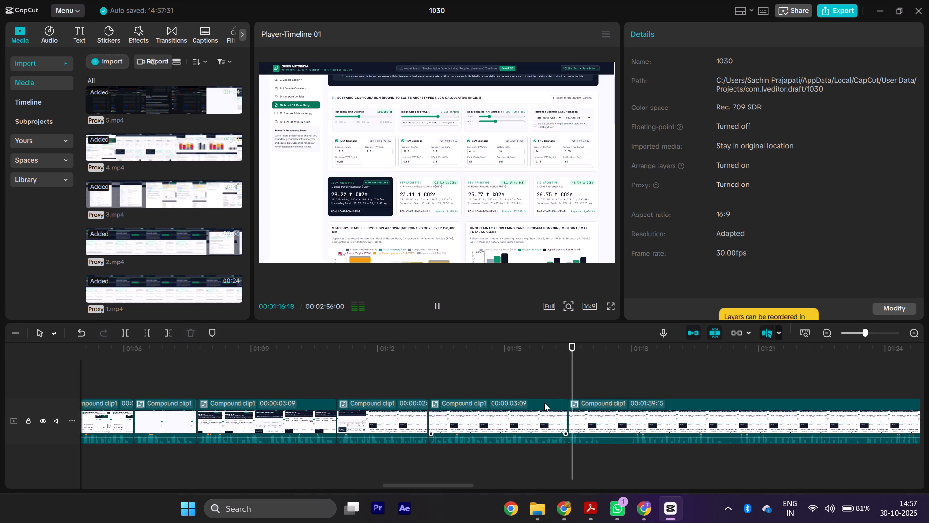
pyautogui.press('space')
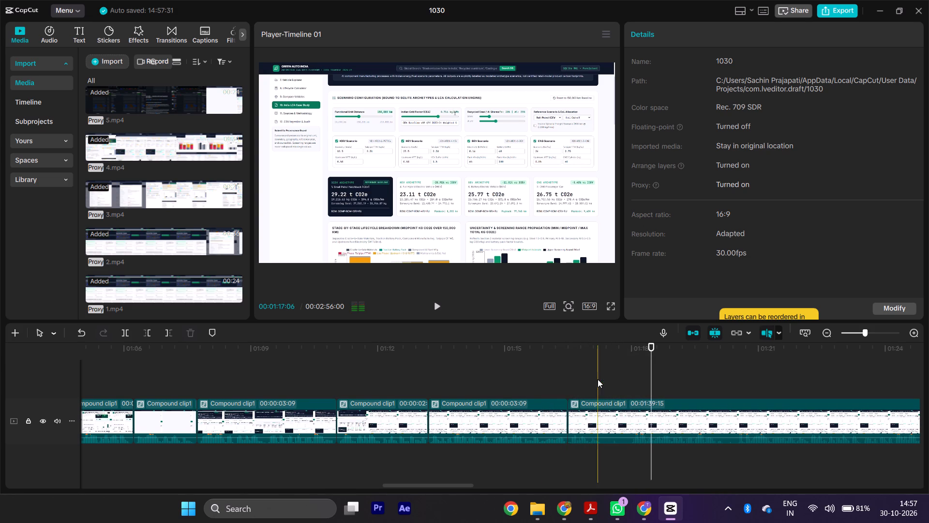
pyautogui.press('s')
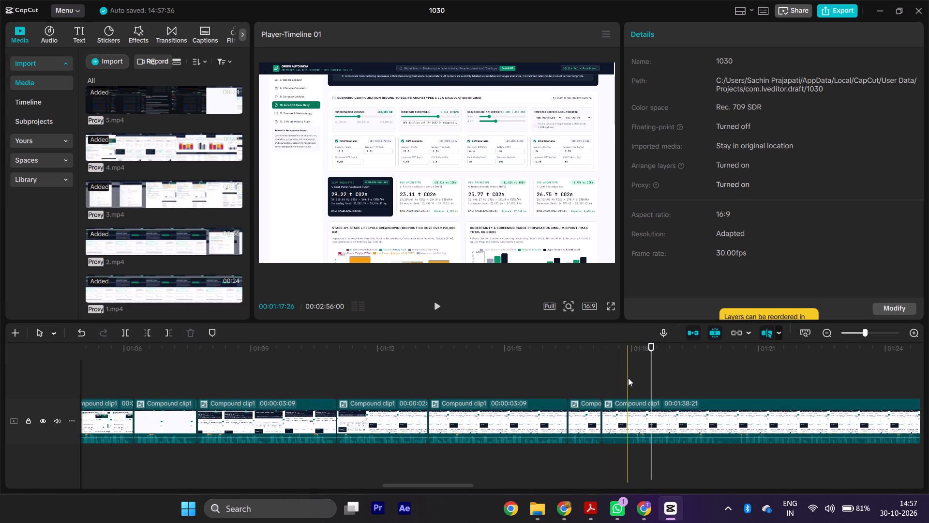
pyautogui.press('q')
pyautogui.press('space')
pyautogui.hscroll(-2, 566, 386)
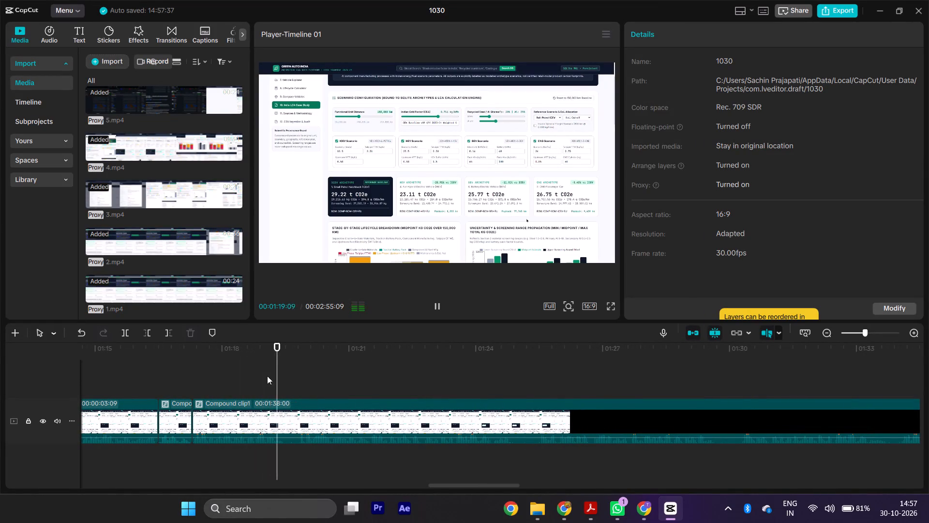
pyautogui.press('space')
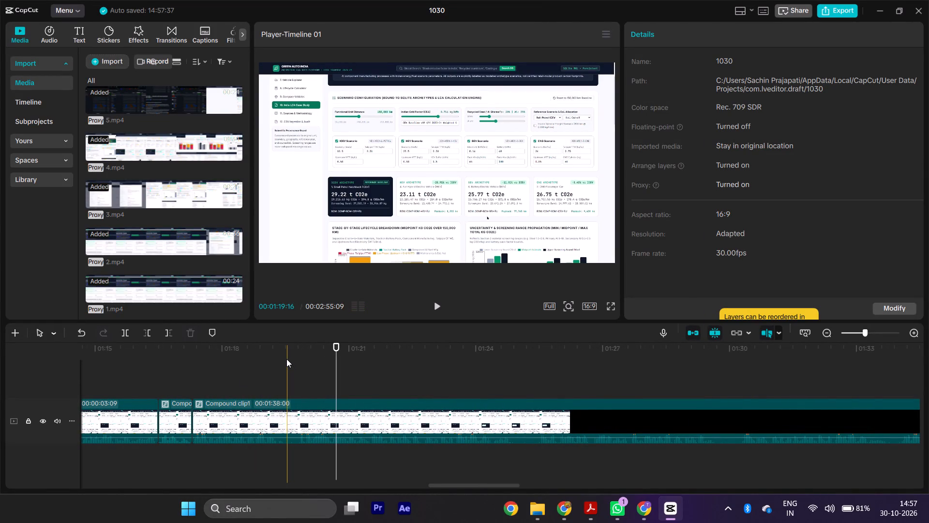
pyautogui.press('s')
pyautogui.press('q')
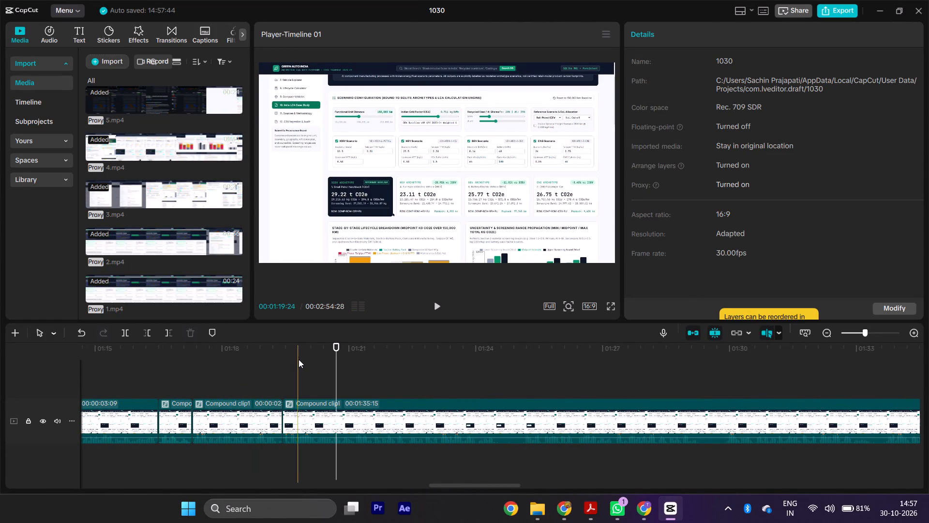
# Split the remaining clip at about 1 min 24.5 s and cut out about 0.6 s after the split.
pyautogui.press('space')
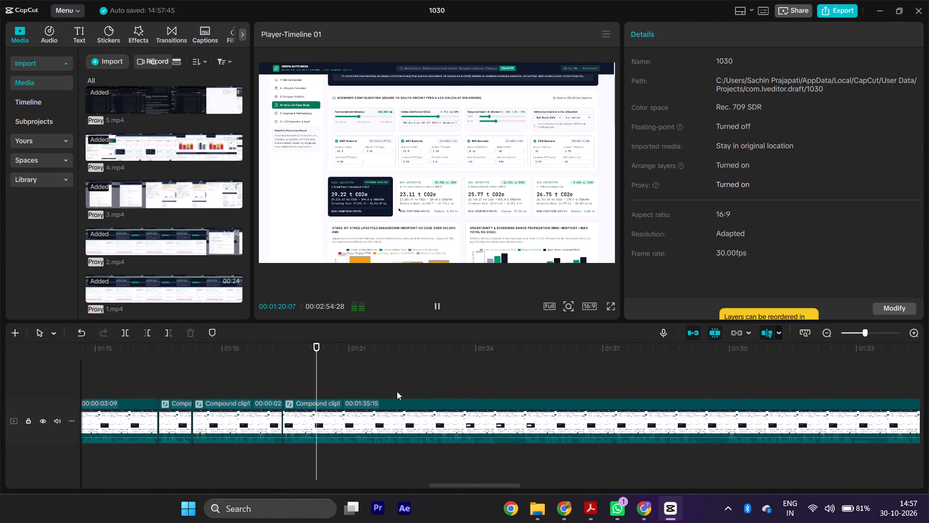
pyautogui.press('space')
pyautogui.hscroll(-1, 482, 397)
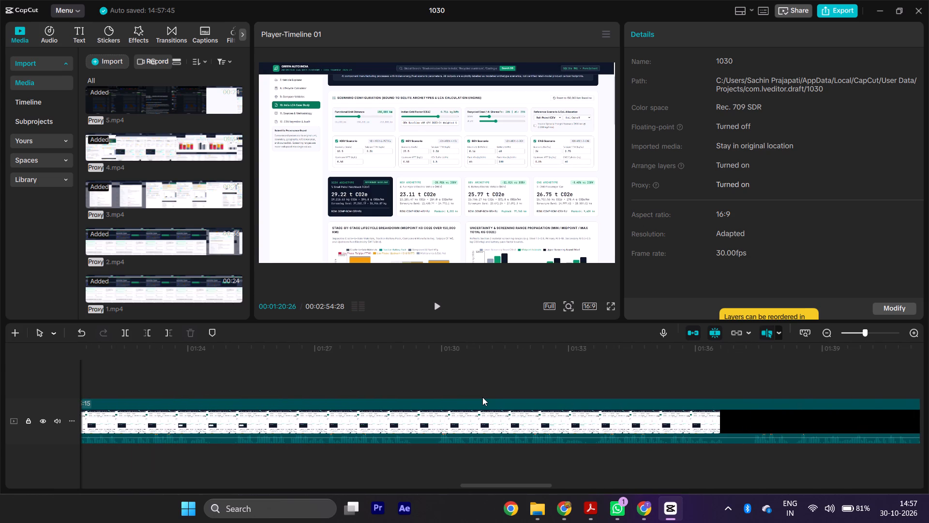
pyautogui.press('s')
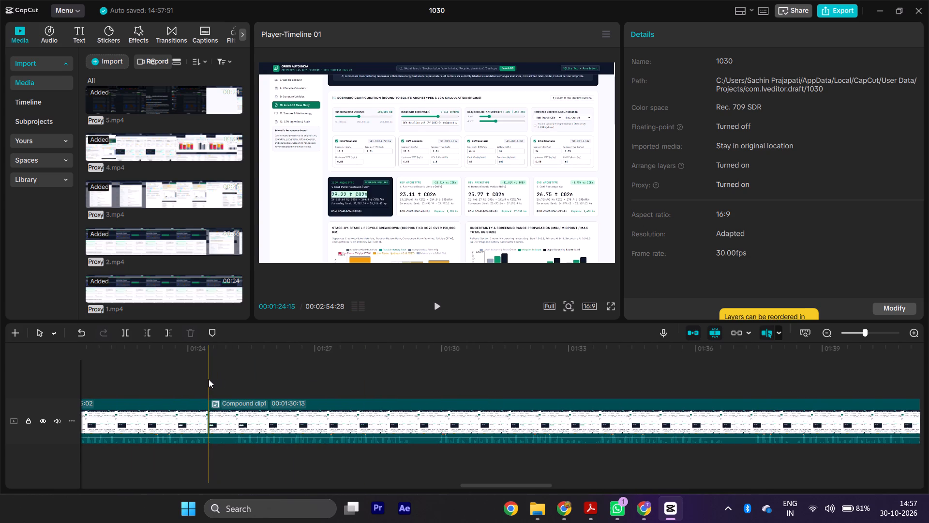
pyautogui.press('q')
# Play across the 1 min 24.5 s cut and split the following clip at about 1 min 28.7 s.
pyautogui.press('space')
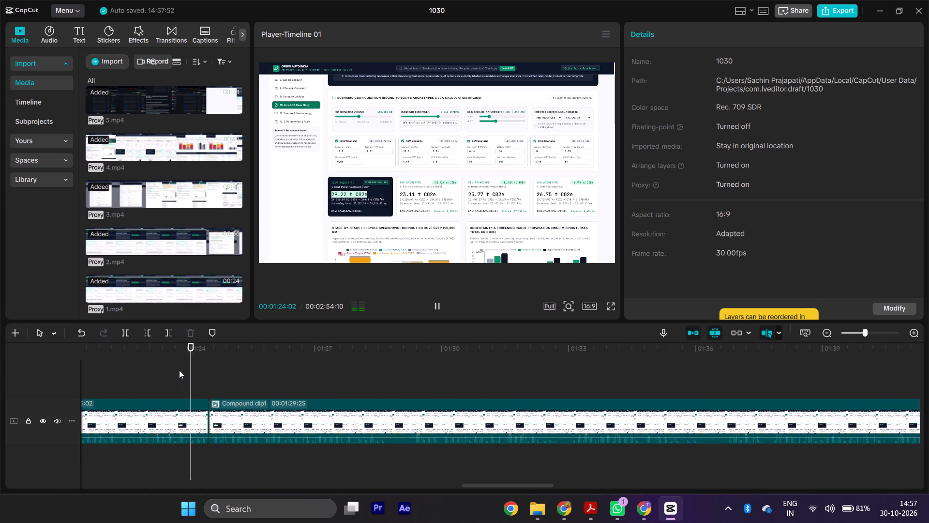
pyautogui.press('space')
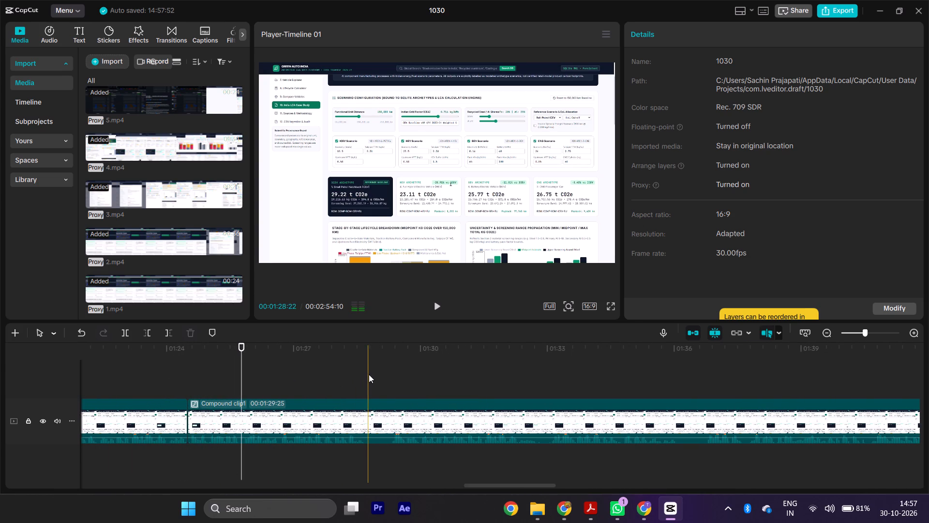
pyautogui.press('s')
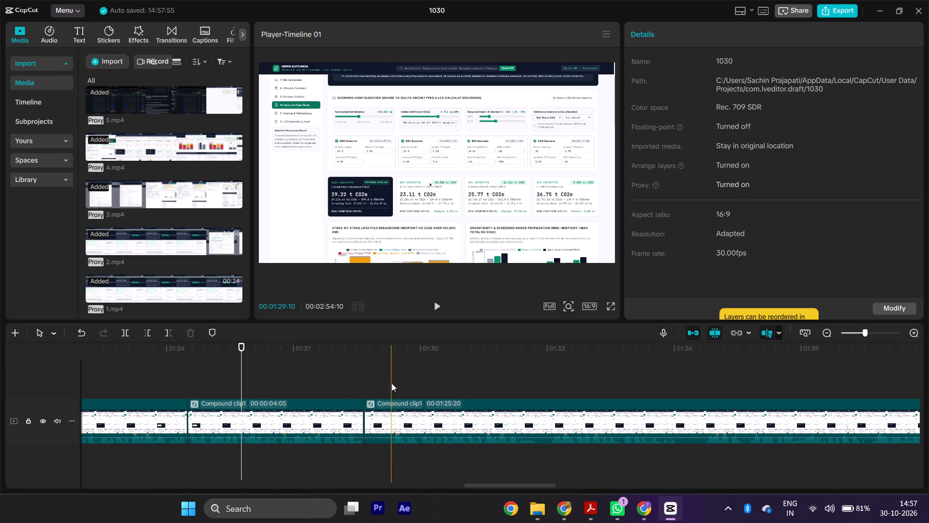
# Trim about 0.6 s from the start of the clip following the 1 min 28.7 s split.
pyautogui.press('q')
# Play on, split the remaining clip at about 1 min 32.1 s and cut out about 0.3 s after the split.
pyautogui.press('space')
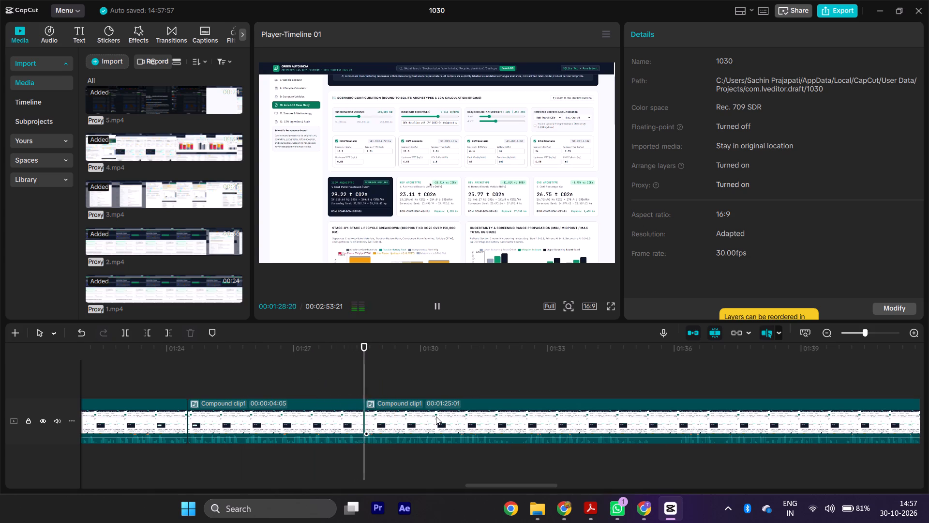
pyautogui.hscroll(-2, 436, 416)
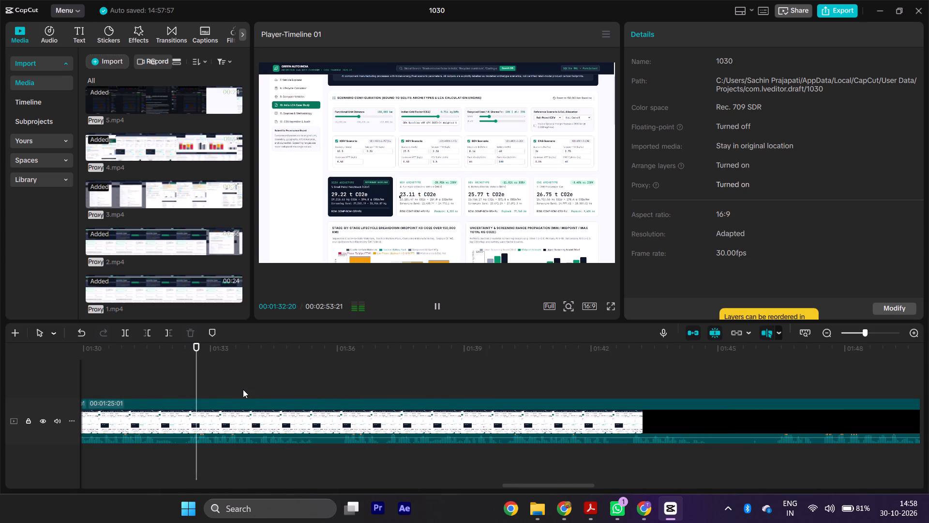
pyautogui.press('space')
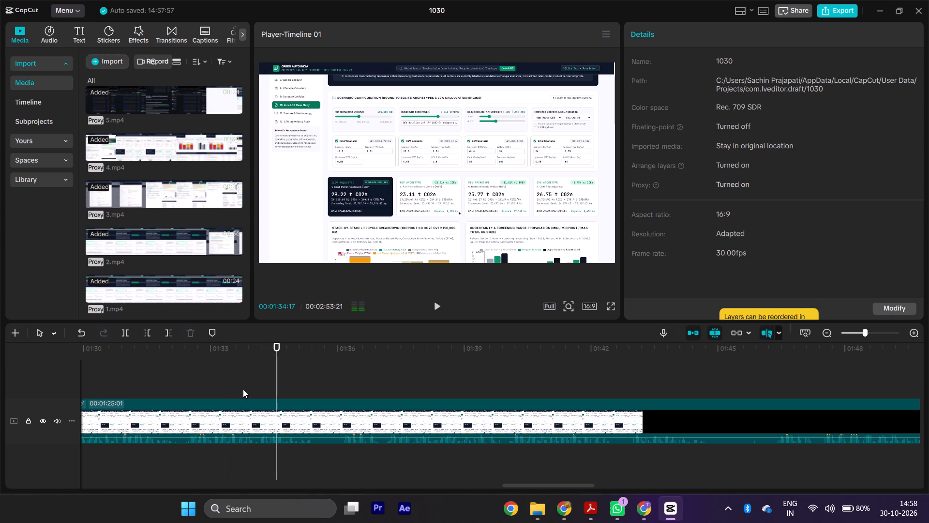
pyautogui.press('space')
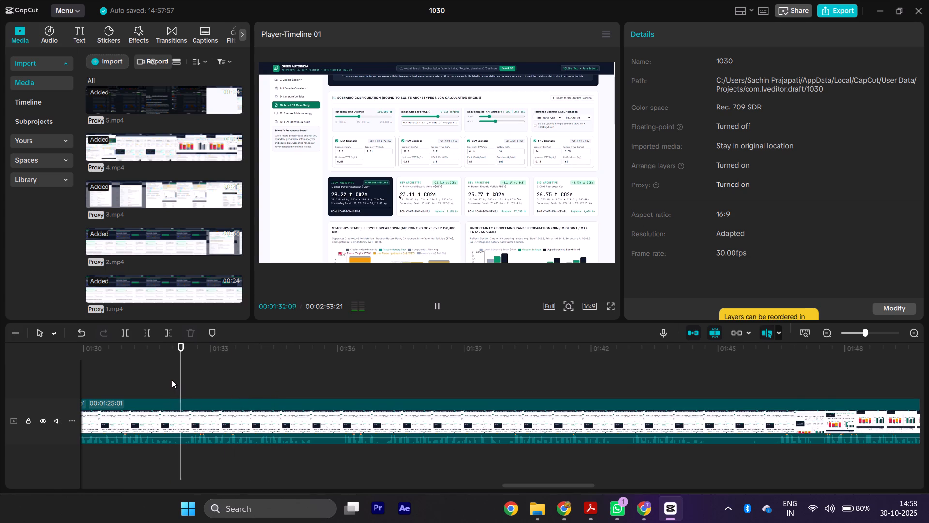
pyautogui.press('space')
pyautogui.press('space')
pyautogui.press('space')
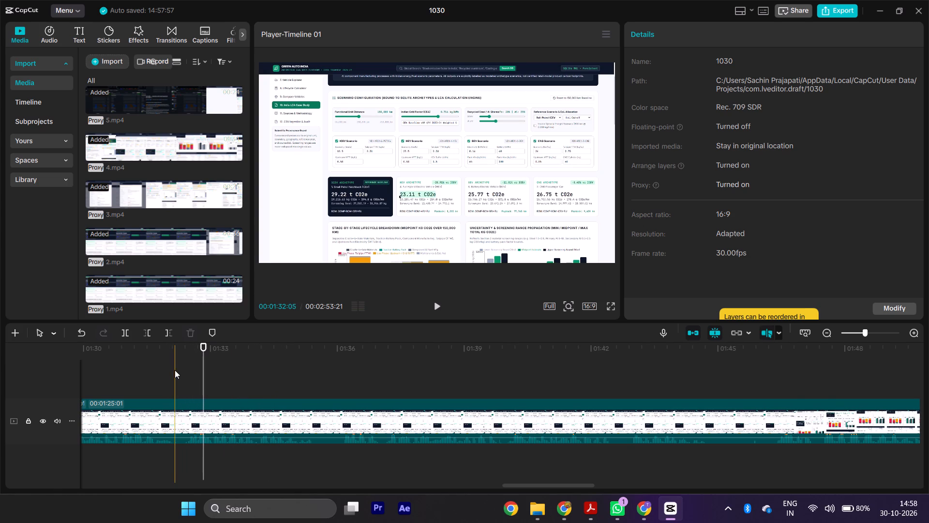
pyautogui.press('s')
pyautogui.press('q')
# Play across the 1 min 32.1 s cut, split the following clip at about 1 min 35.2 s and cut out about 0.6 s after the split.
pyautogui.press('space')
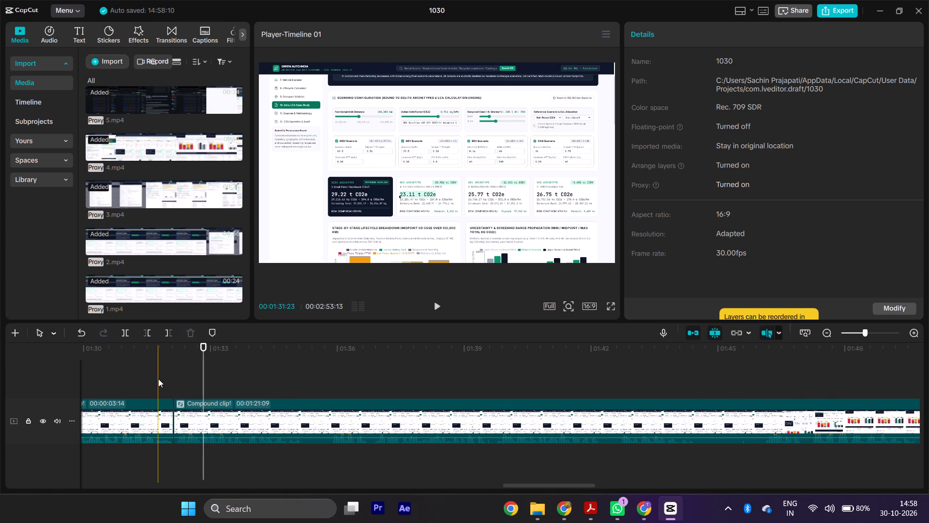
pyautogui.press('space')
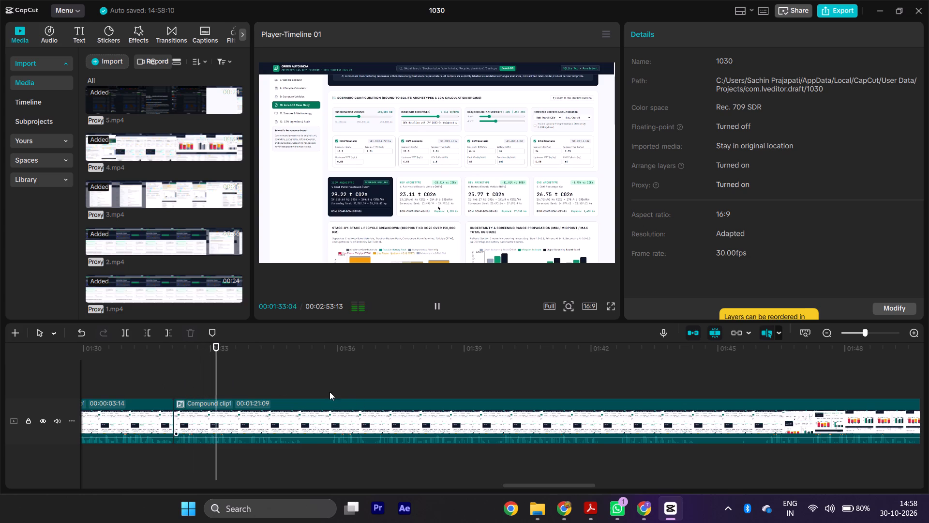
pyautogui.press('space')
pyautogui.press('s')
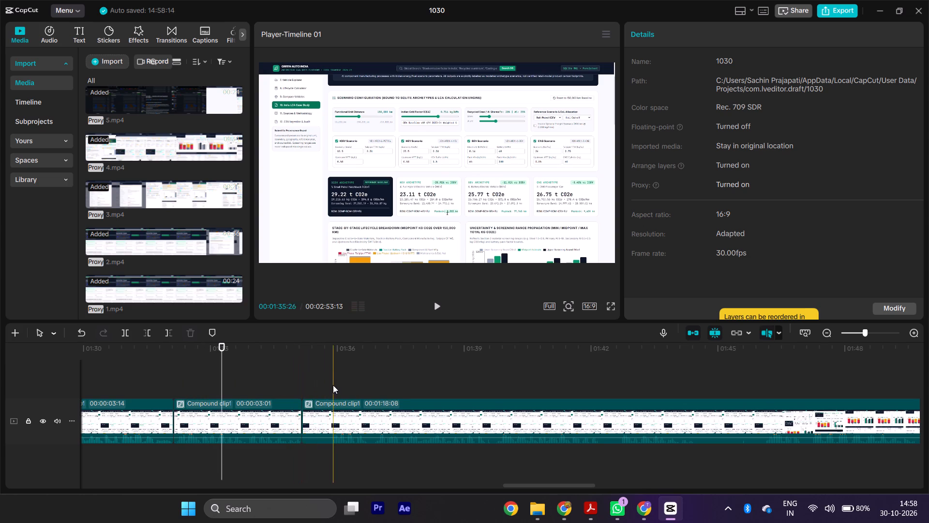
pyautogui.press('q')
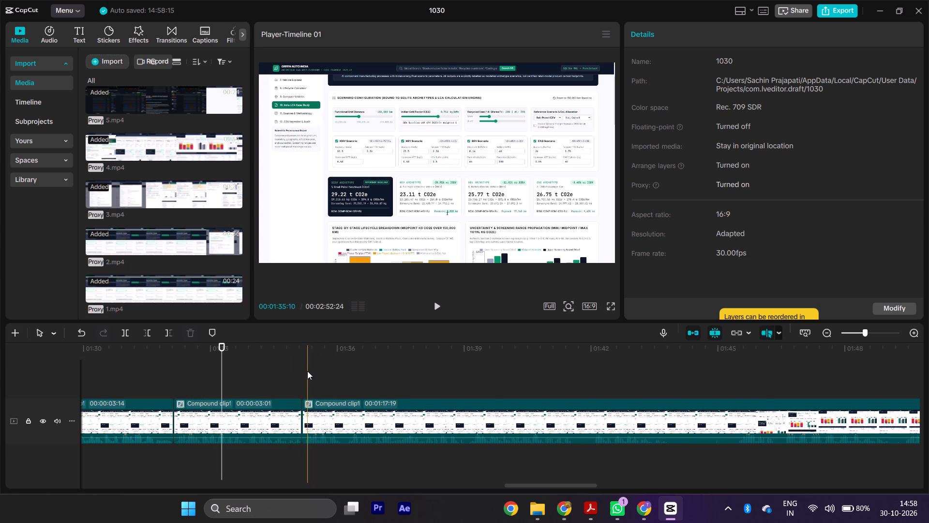
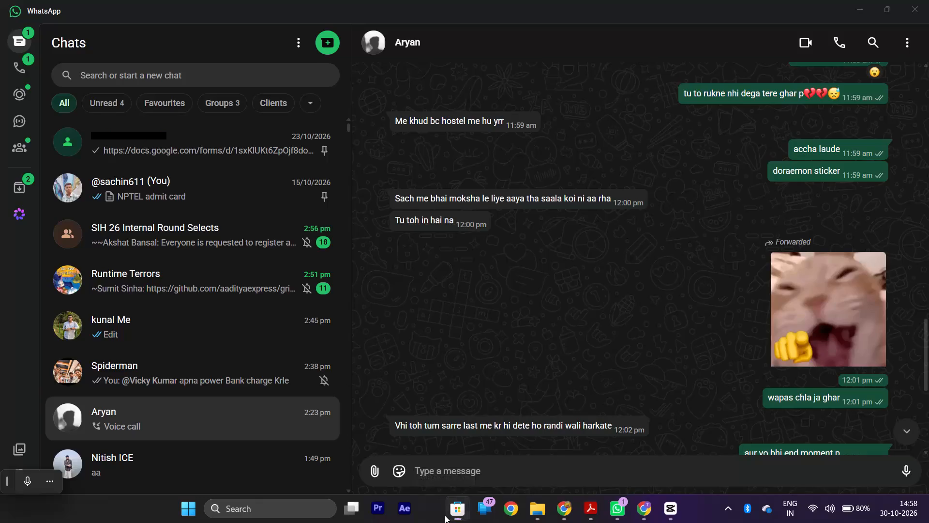
# Close the Microsoft Store window.
pyautogui.click(928, 0)
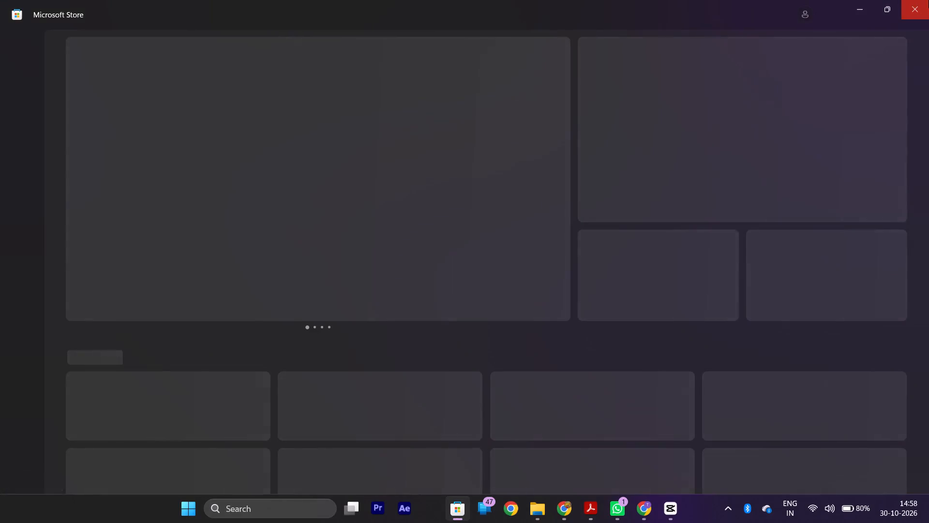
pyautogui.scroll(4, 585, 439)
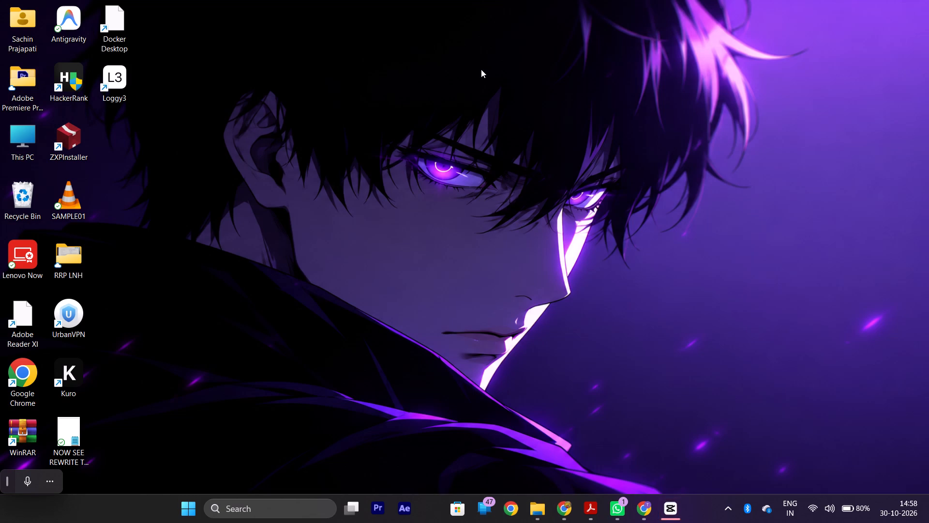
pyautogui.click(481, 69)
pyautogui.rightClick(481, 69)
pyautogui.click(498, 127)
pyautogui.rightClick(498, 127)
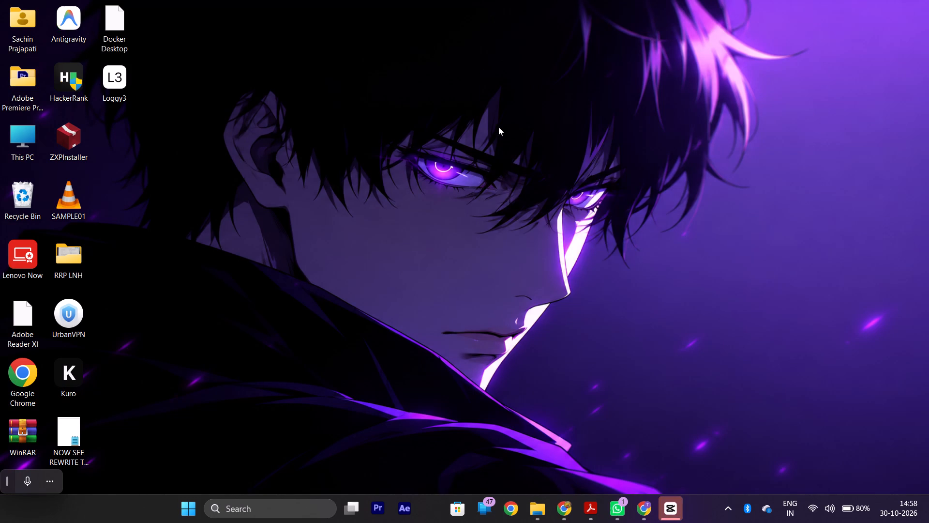
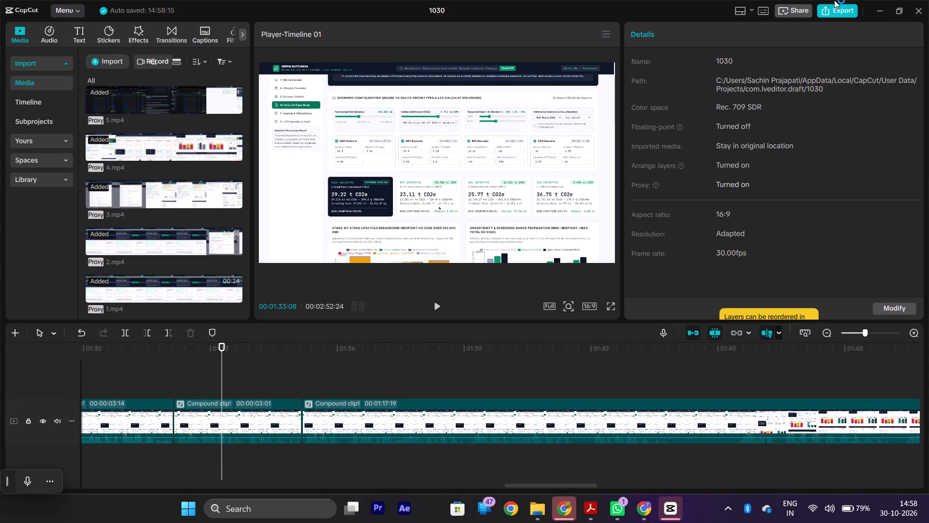
# Switch to the Chrome window with the Adobe Podcast website open.
pyautogui.click(568, 499)
pyautogui.click(568, 499)
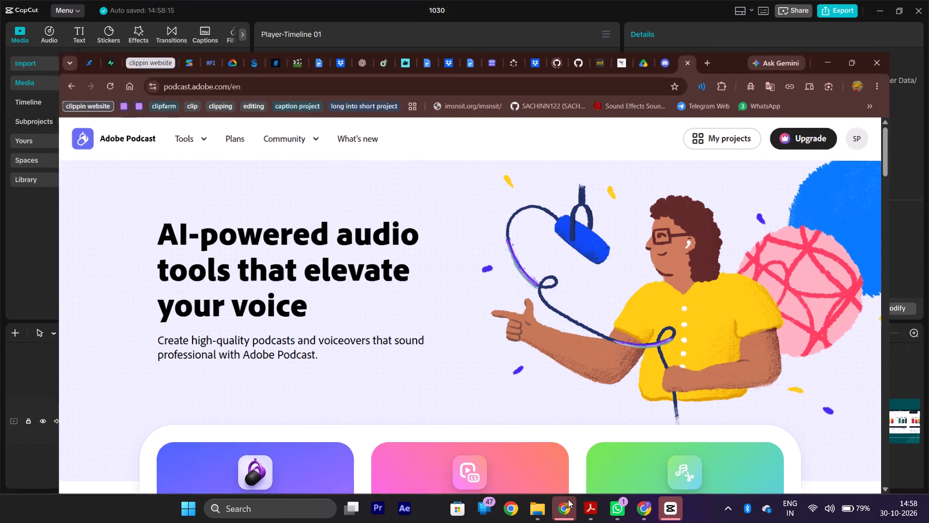
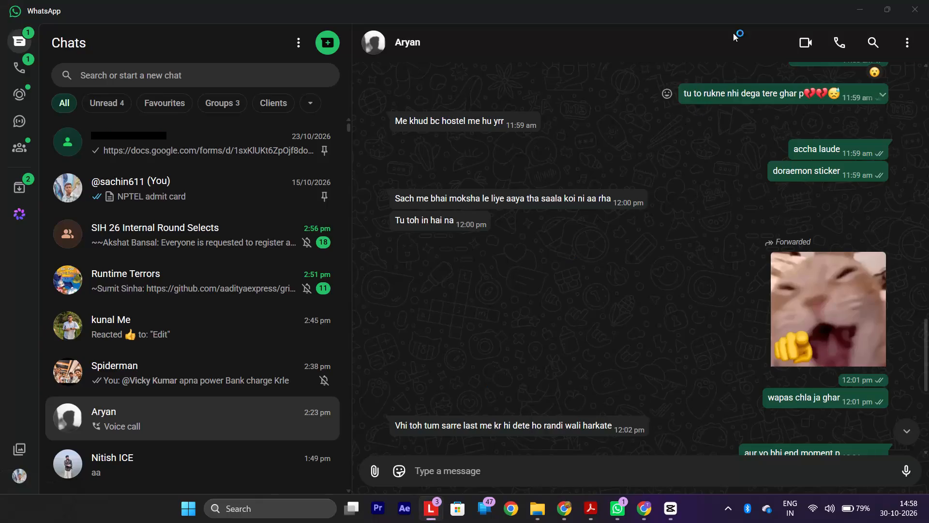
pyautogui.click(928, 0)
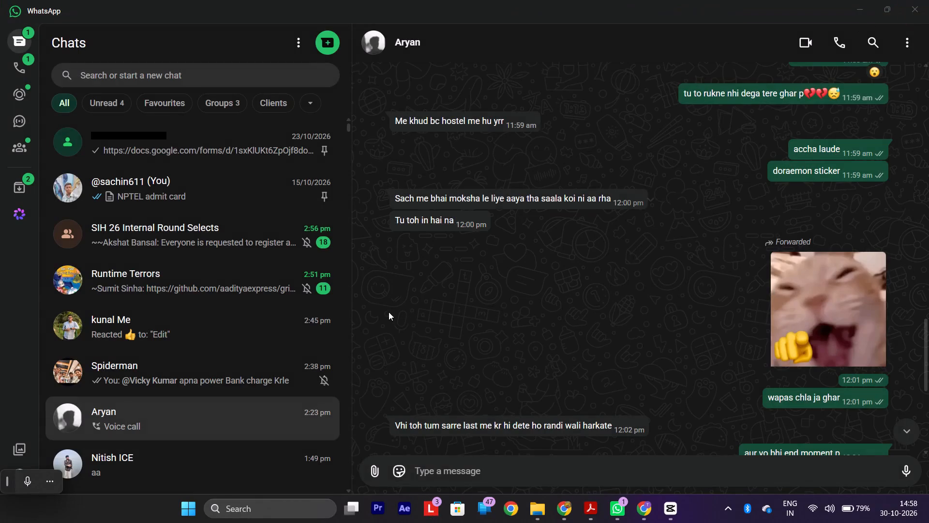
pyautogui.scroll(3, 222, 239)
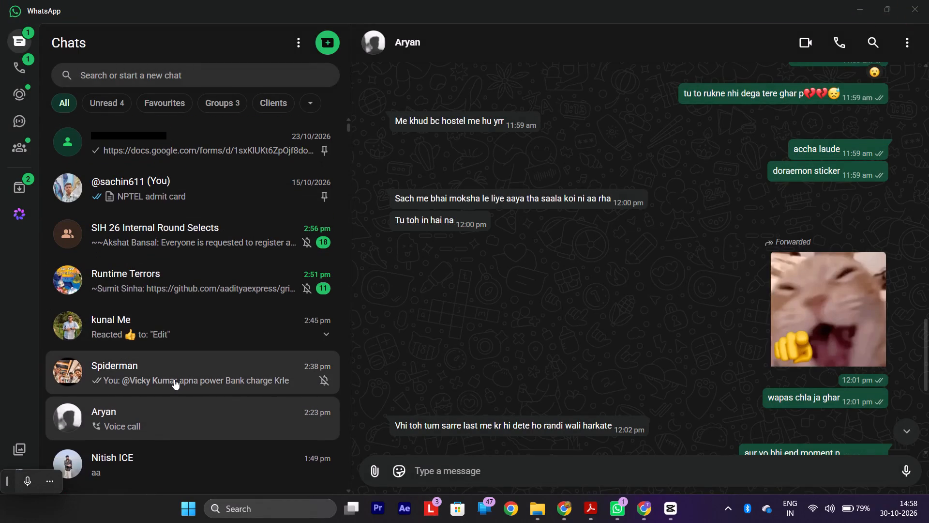
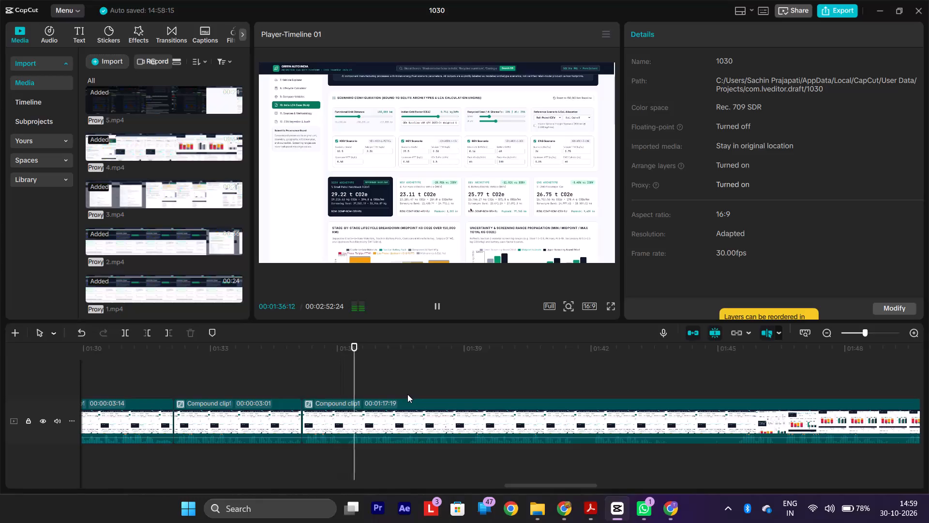
# Play on and split the clip at about 1 min 41.5 s and 1 min 43.3 s, cutting out about 0.5 s and 1.7 s after the respective splits.
pyautogui.hscroll(-1, 407, 394)
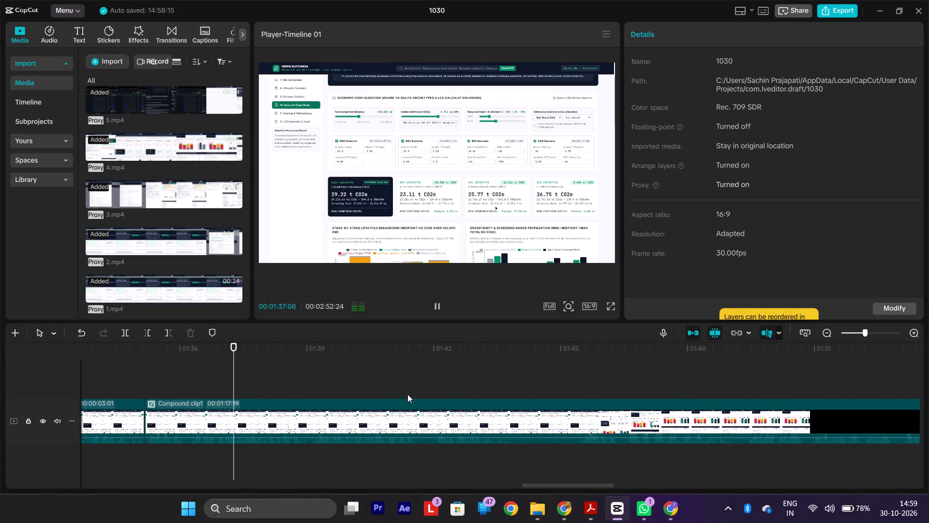
pyautogui.hscroll(-1, 407, 394)
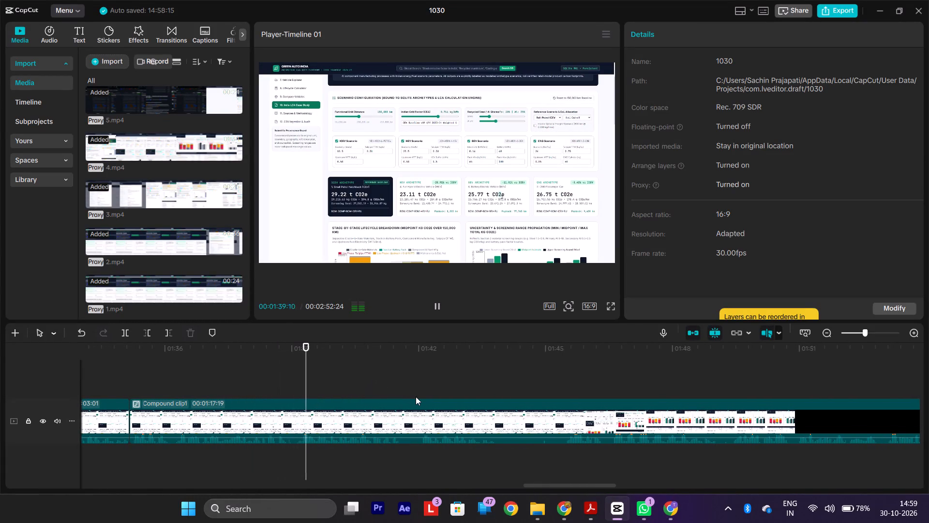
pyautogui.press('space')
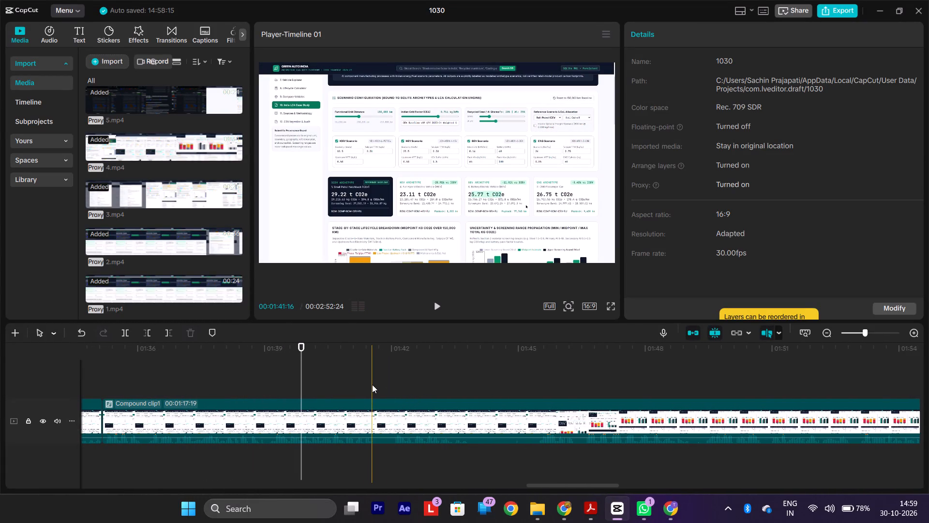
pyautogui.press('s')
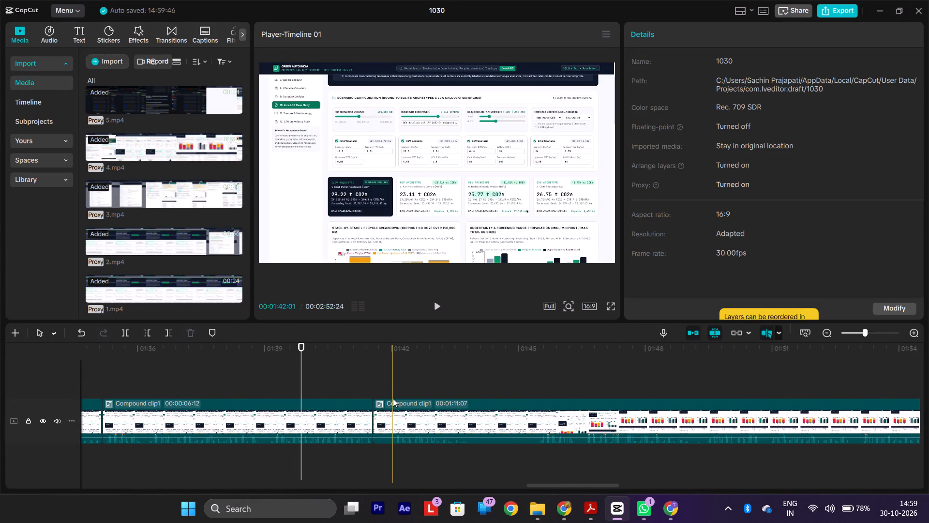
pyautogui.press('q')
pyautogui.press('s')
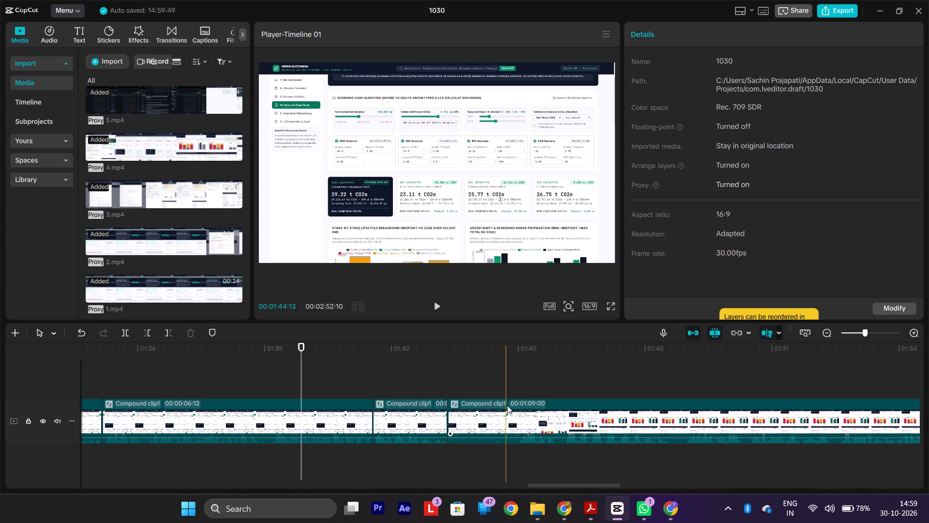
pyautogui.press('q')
# Play across the 1 min 43.3 s cut and on through the following clip to check for further unwanted sections.
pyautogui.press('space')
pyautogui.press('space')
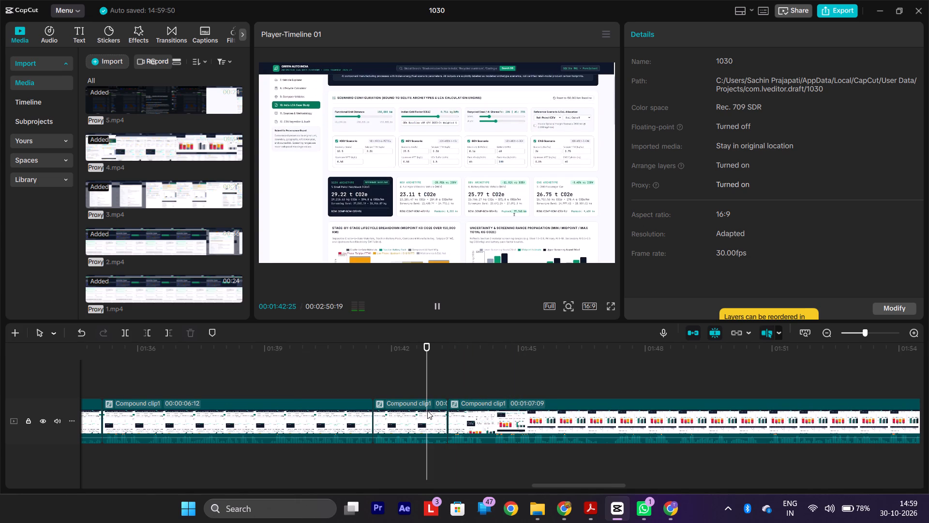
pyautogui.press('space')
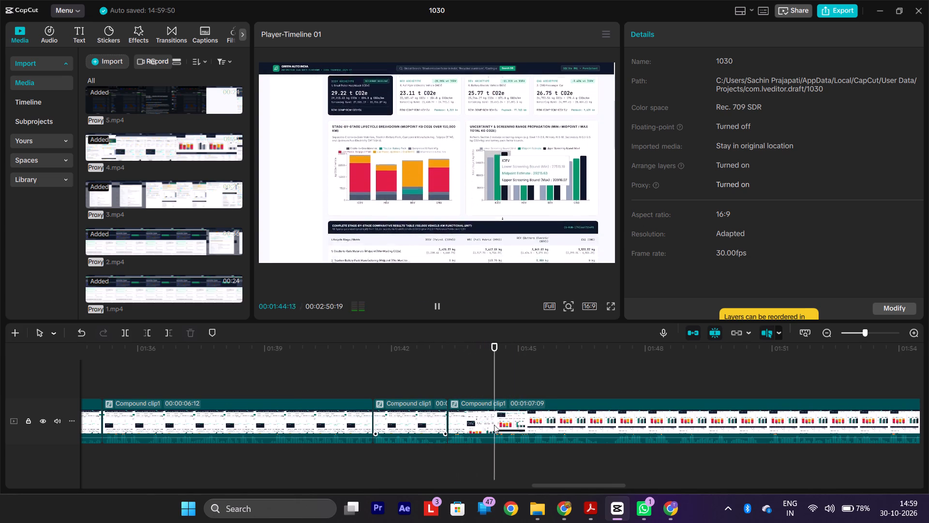
pyautogui.hscroll(-1, 578, 436)
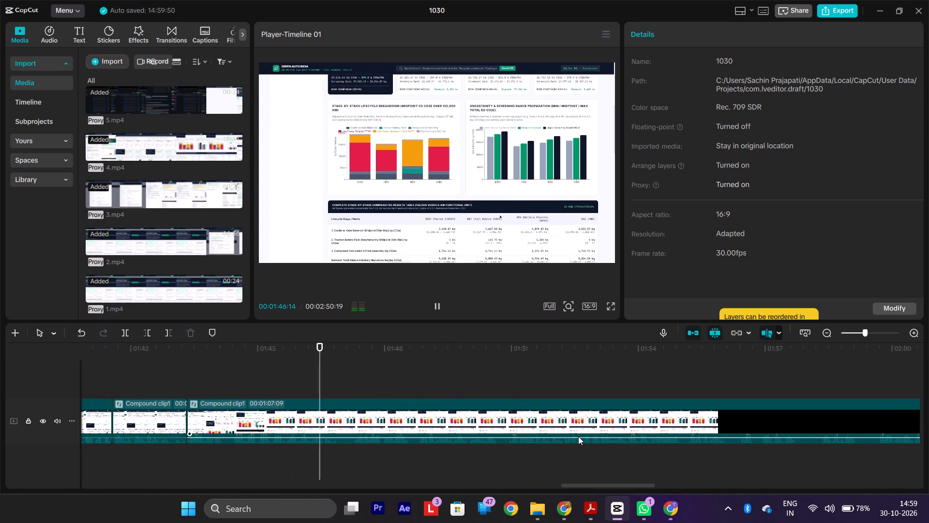
# Replay the passage, split the compound clip at about 1 min 46.9 s and trim 12 frames from the start of the part after the split.
pyautogui.press('space')
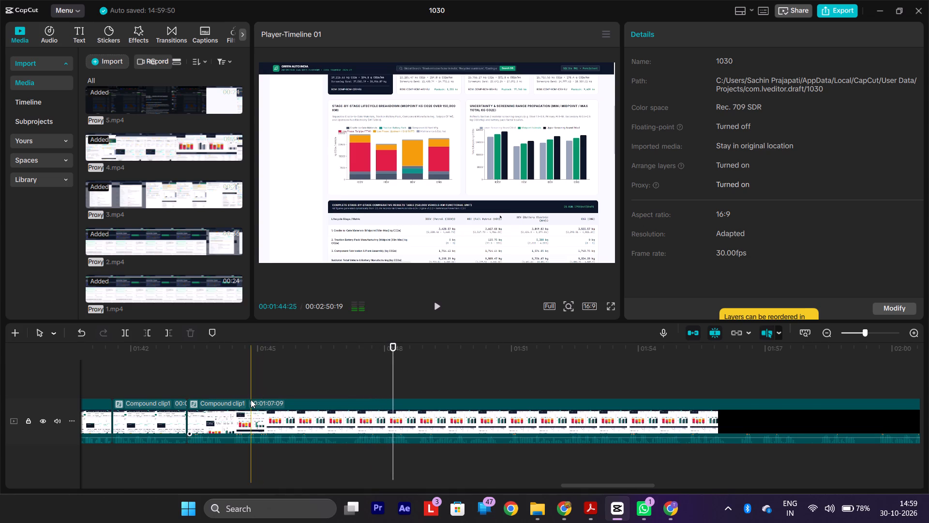
pyautogui.press('space')
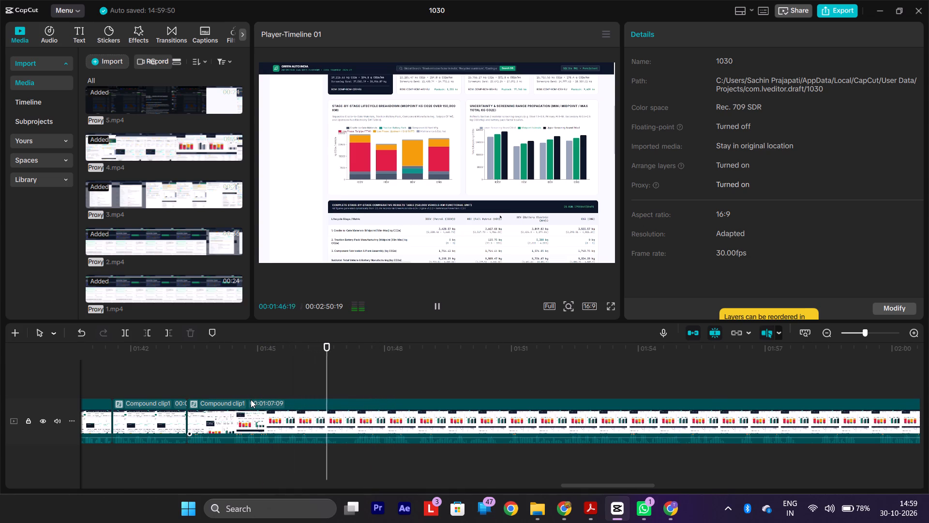
pyautogui.press('space')
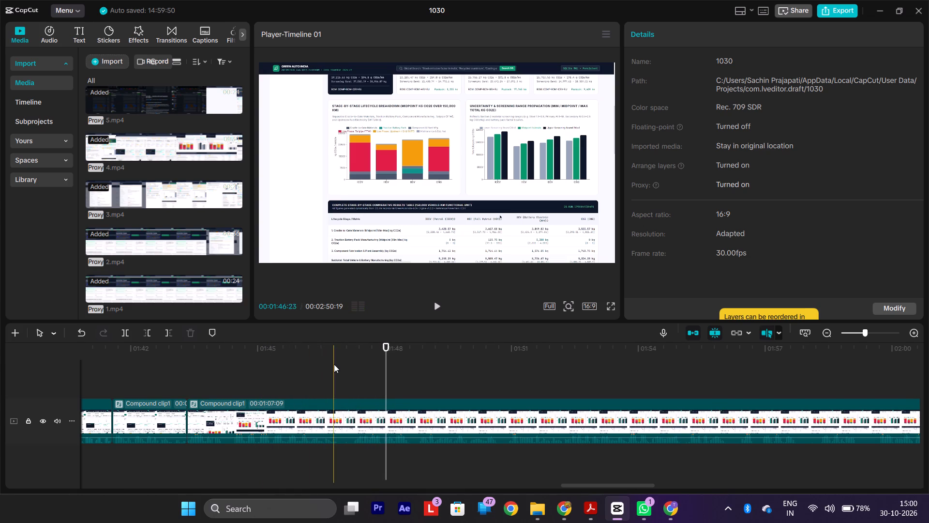
pyautogui.press('space')
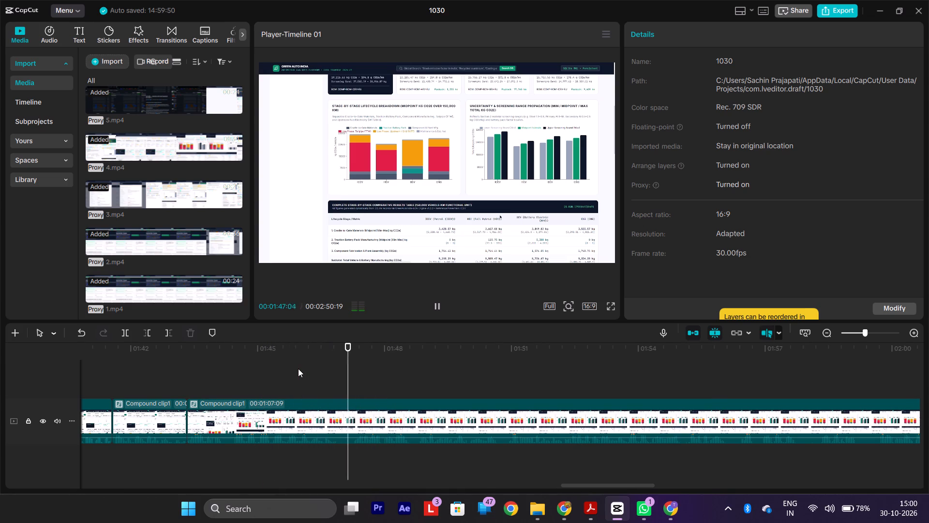
pyautogui.press('space')
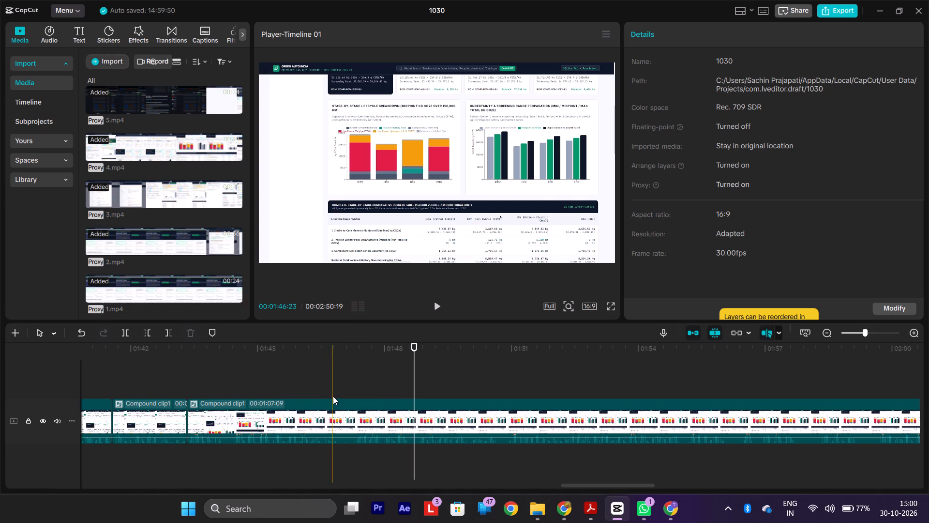
pyautogui.press('s')
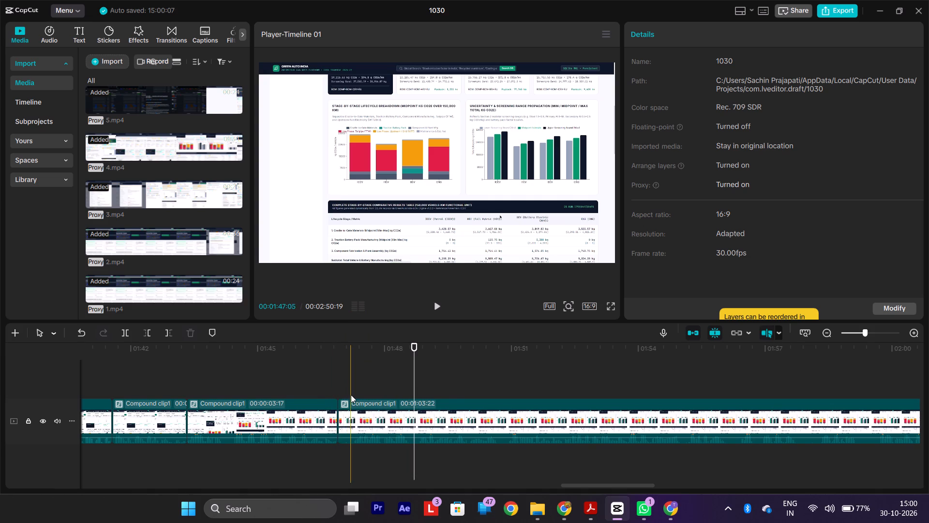
pyautogui.press('q')
# Play on, split the remaining clip at about 1 min 55.7 s and trim seven frames after the split.
pyautogui.press('space')
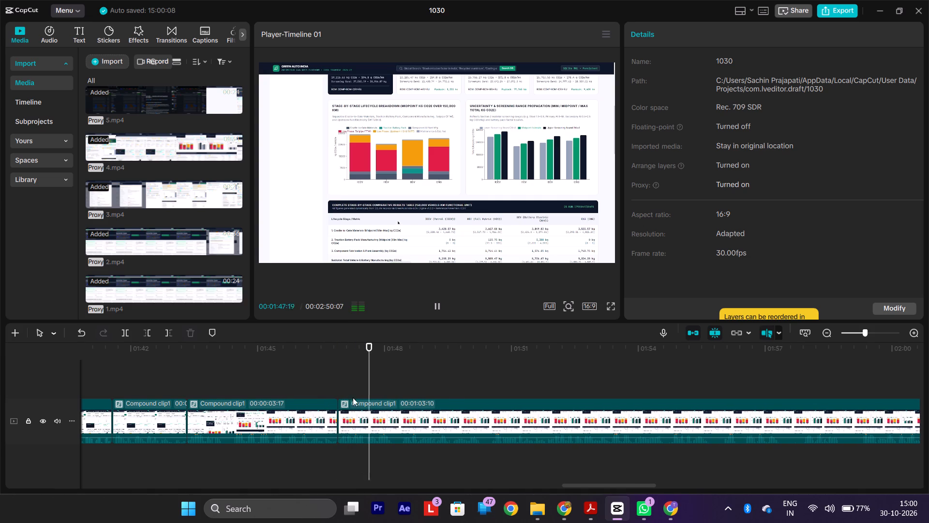
pyautogui.press('space')
pyautogui.press('space')
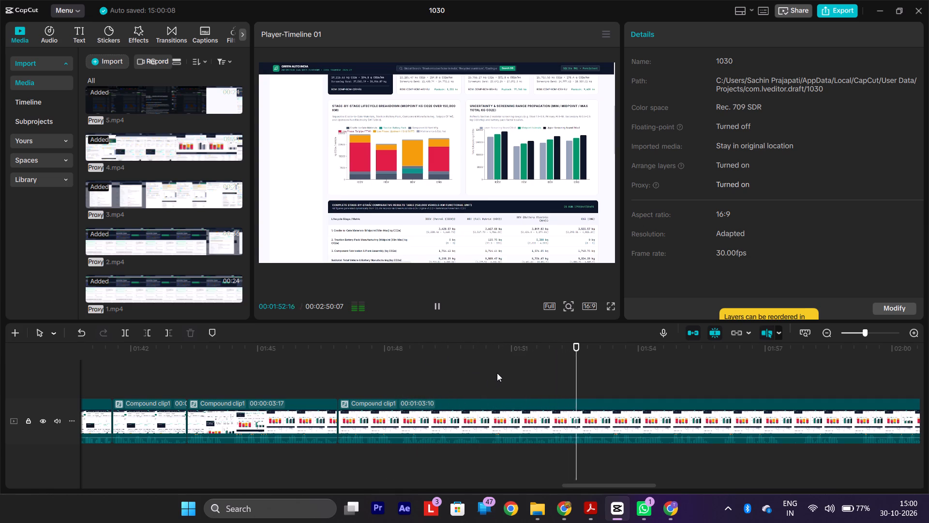
pyautogui.hscroll(-1, 570, 392)
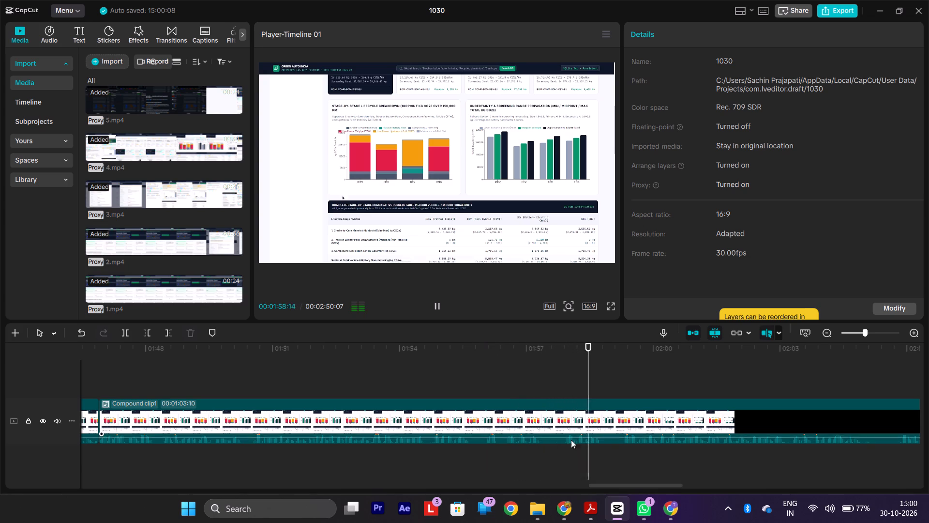
pyautogui.press('space')
pyautogui.press('s')
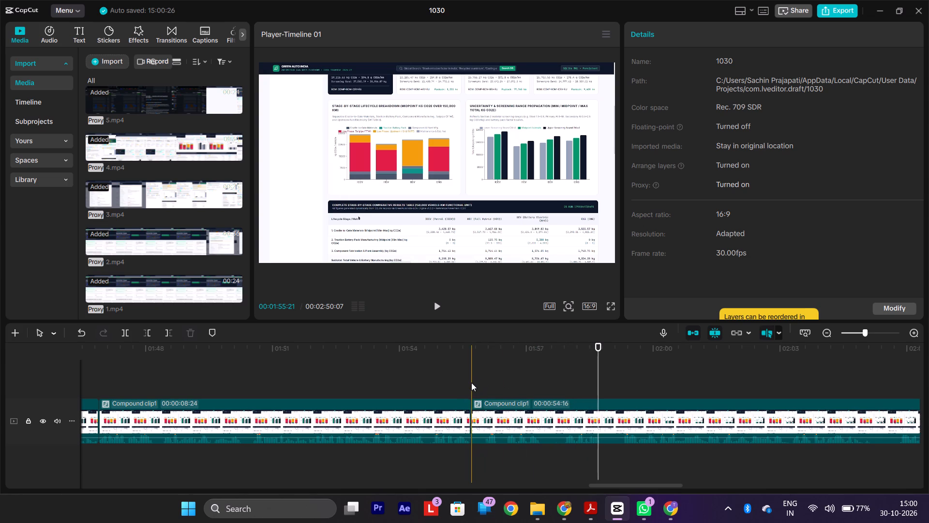
pyautogui.press('q')
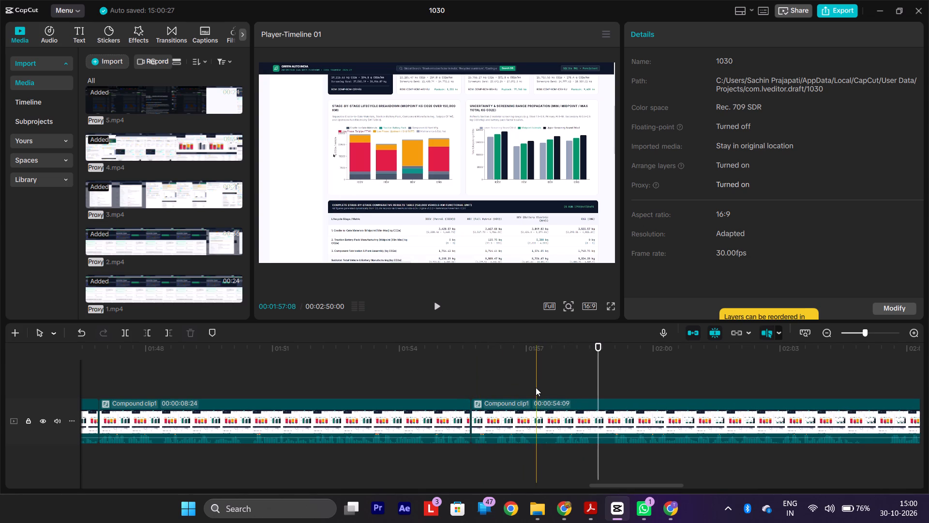
# Split the remaining clip at about 1 min 57.1 s and 1 min 58.1 s, trimming 14 and 13 frames after the splits respectively.
pyautogui.press('s')
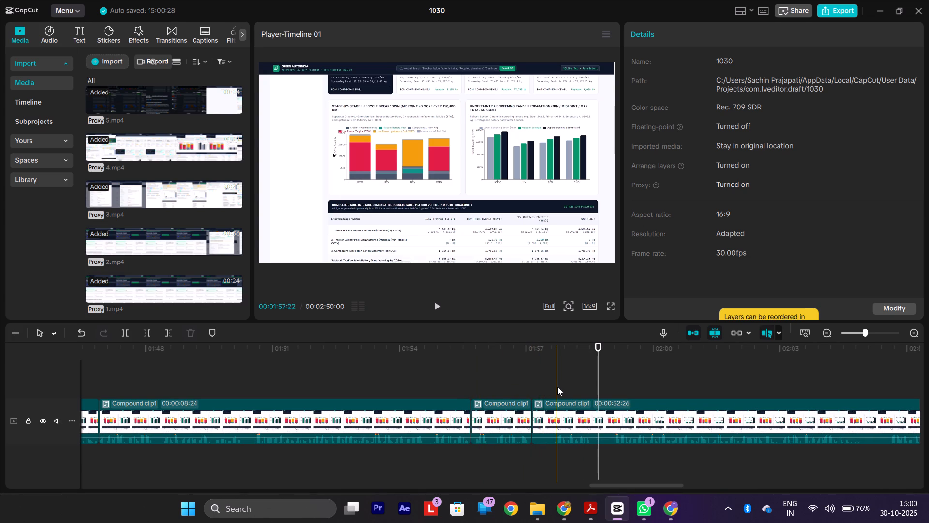
pyautogui.press('q')
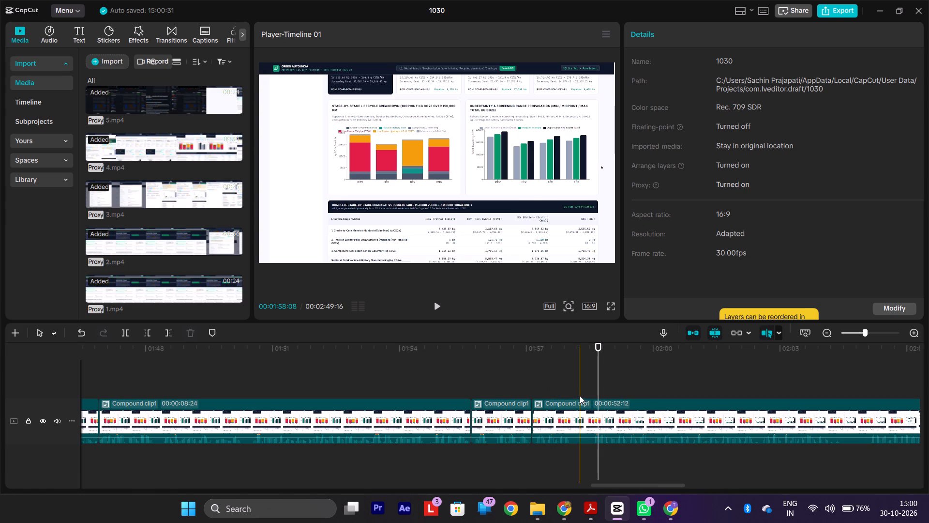
pyautogui.press('s')
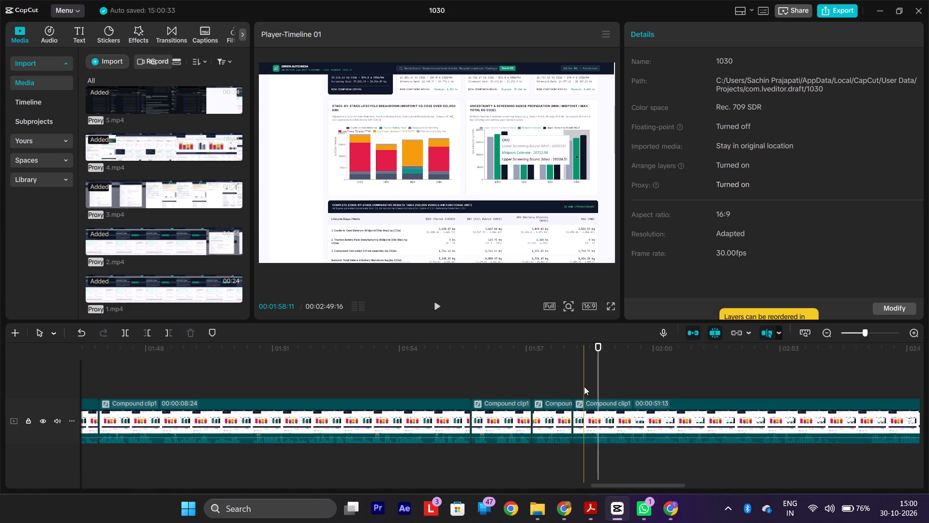
pyautogui.press('q')
pyautogui.press('space')
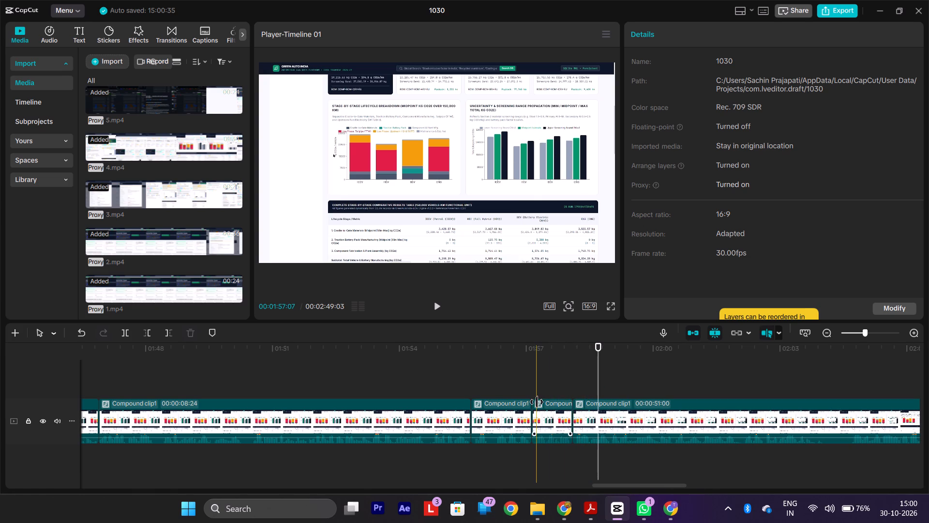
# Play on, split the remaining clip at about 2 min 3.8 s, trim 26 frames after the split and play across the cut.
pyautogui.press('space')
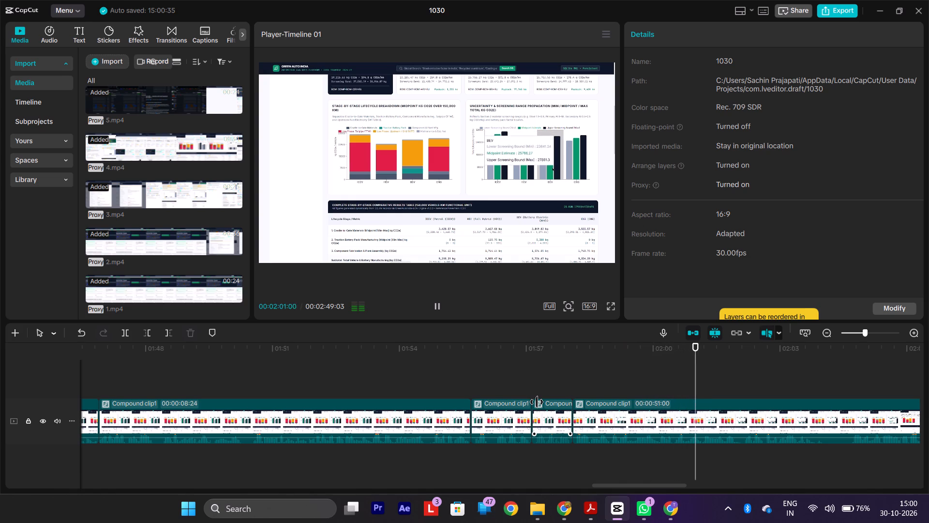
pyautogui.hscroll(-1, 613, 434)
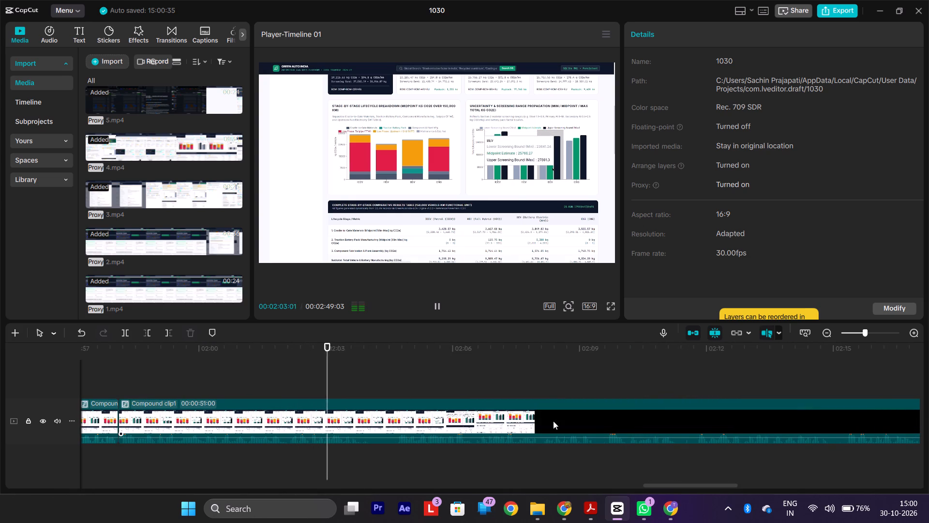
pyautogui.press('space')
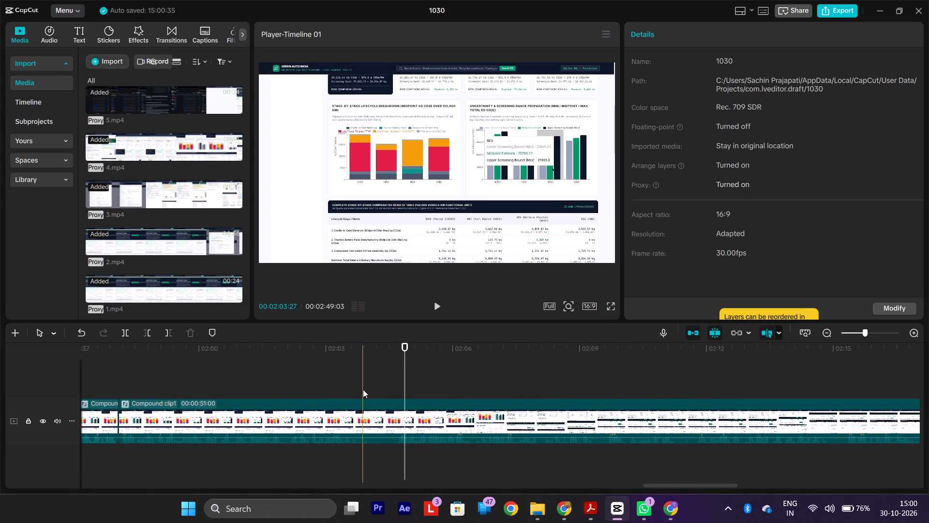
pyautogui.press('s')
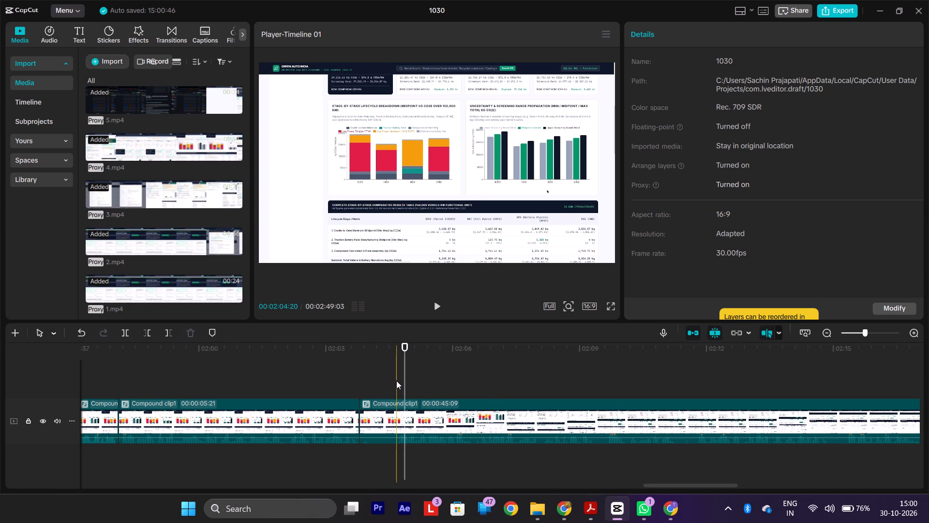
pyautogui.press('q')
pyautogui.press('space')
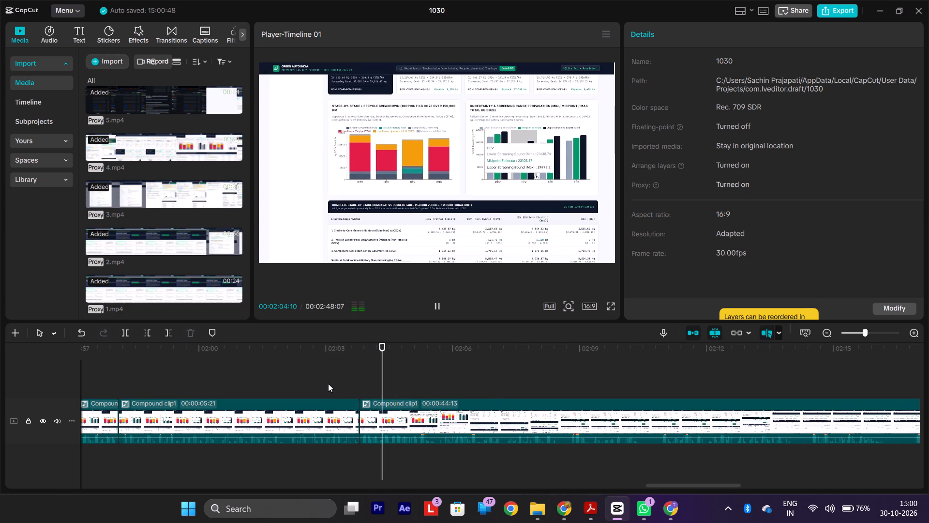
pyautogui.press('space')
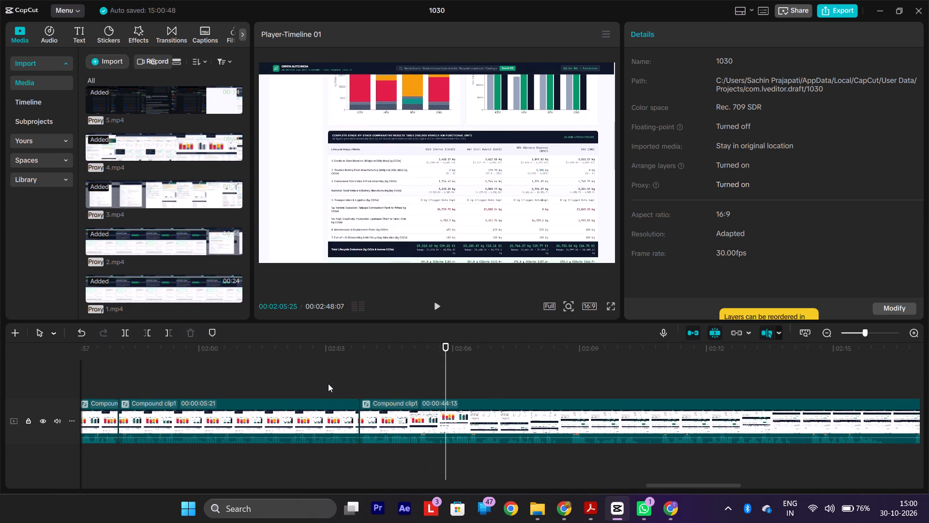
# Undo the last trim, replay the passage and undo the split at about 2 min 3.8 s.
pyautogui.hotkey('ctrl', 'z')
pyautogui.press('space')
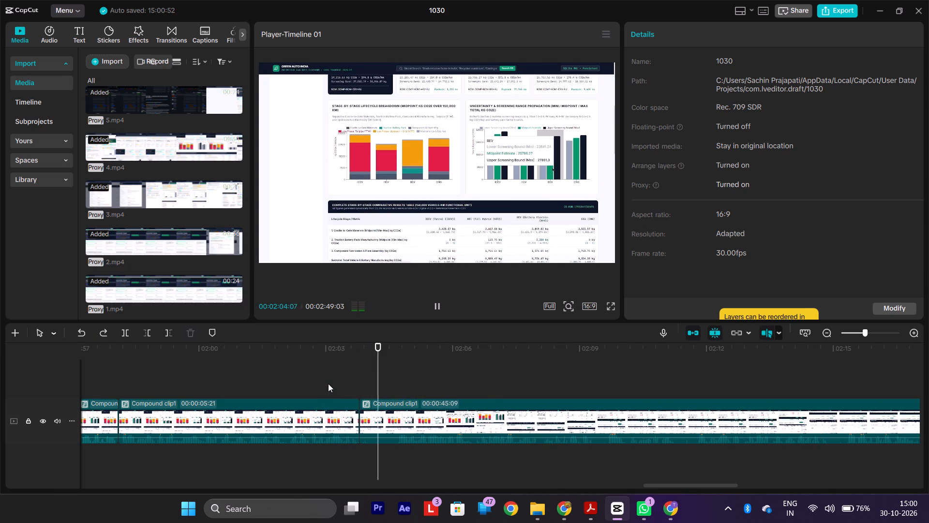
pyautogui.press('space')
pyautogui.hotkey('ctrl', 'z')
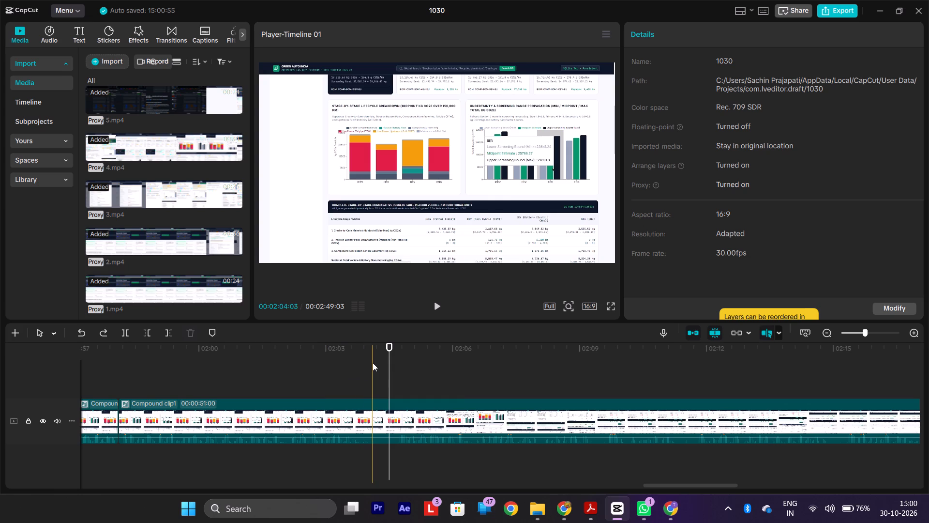
# Split the clip at about 2 min 4.1 s, trim 17 frames after the split and play across the cut.
pyautogui.press('s')
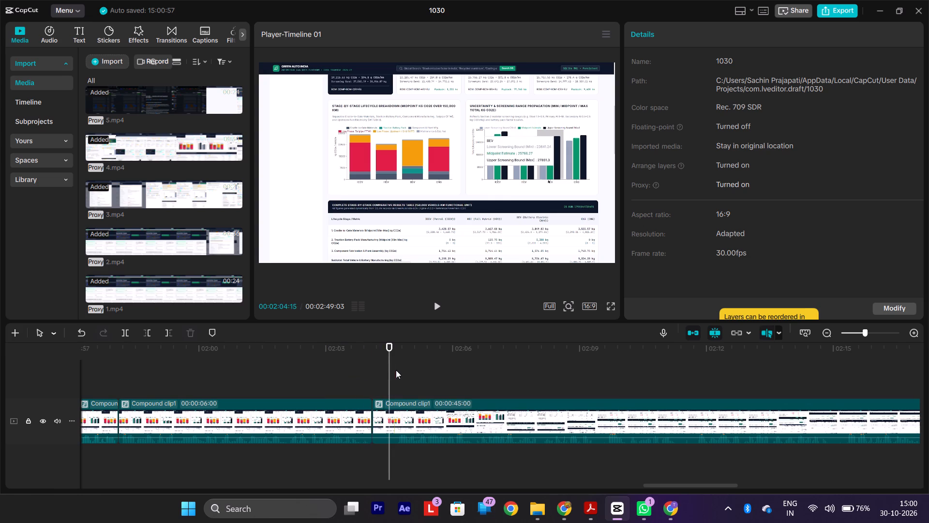
pyautogui.press('q')
pyautogui.press('space')
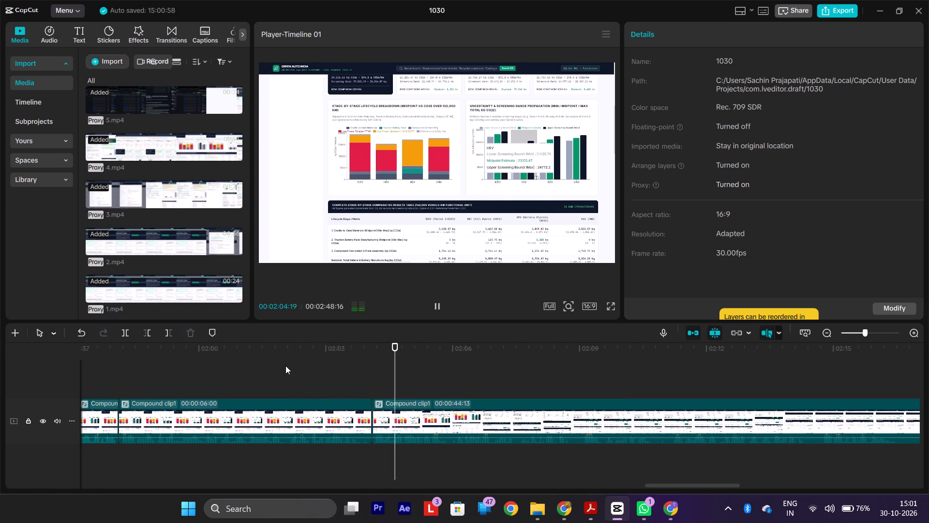
pyautogui.hscroll(-1, 487, 435)
pyautogui.press('space')
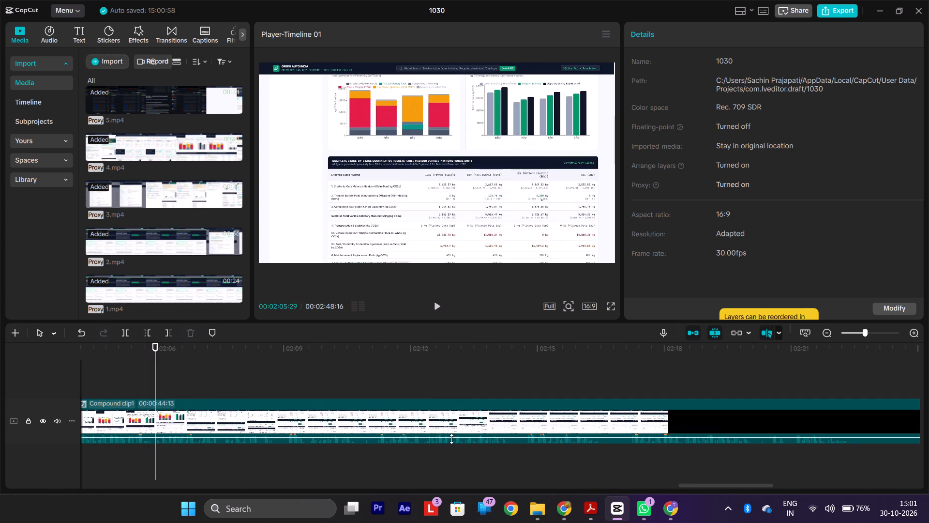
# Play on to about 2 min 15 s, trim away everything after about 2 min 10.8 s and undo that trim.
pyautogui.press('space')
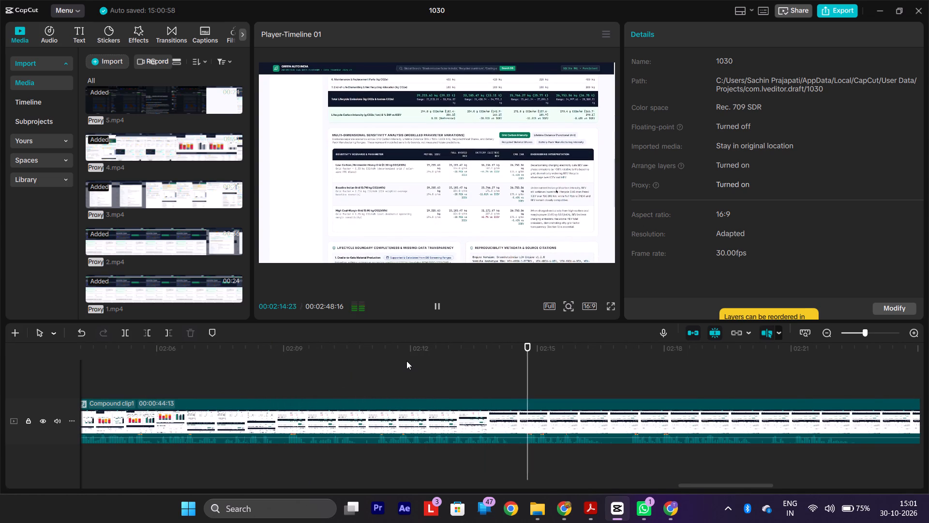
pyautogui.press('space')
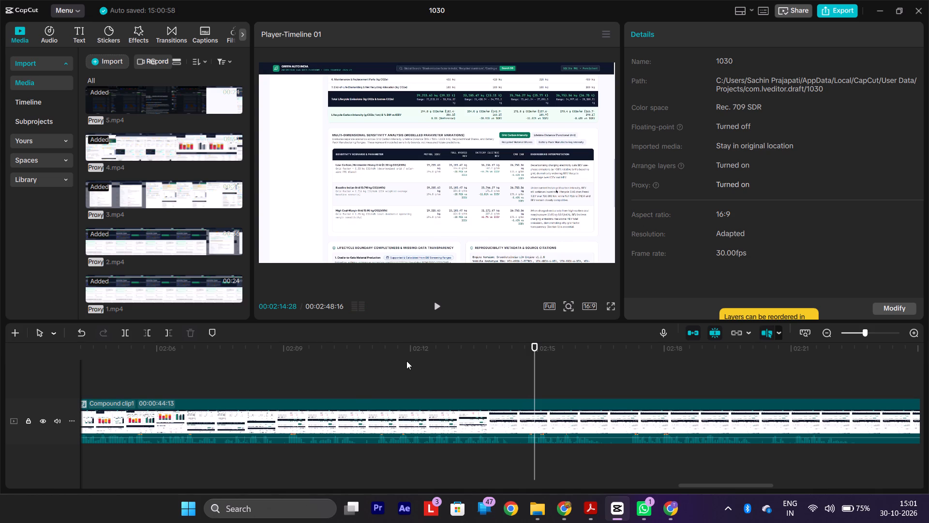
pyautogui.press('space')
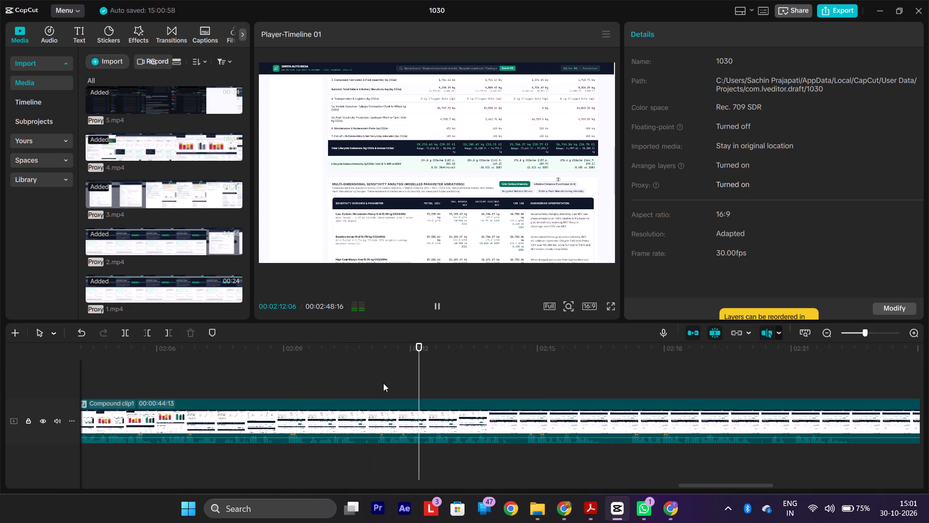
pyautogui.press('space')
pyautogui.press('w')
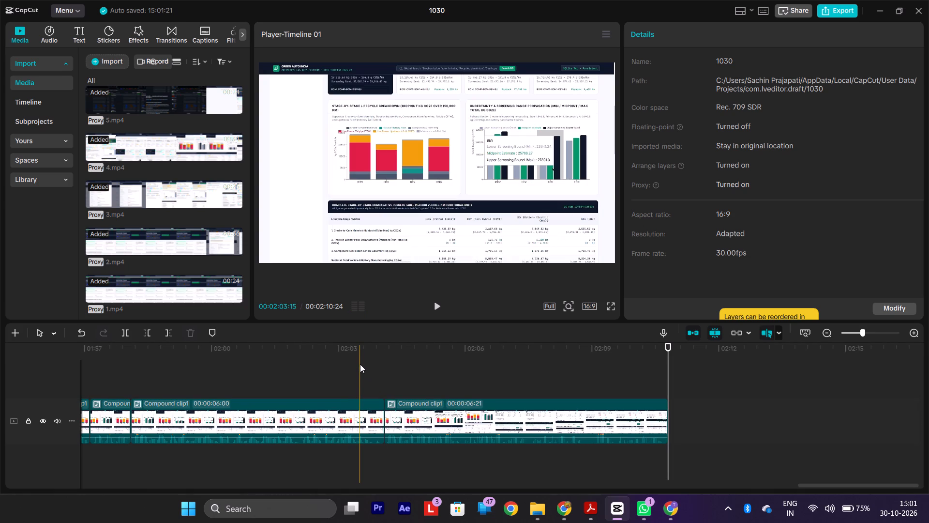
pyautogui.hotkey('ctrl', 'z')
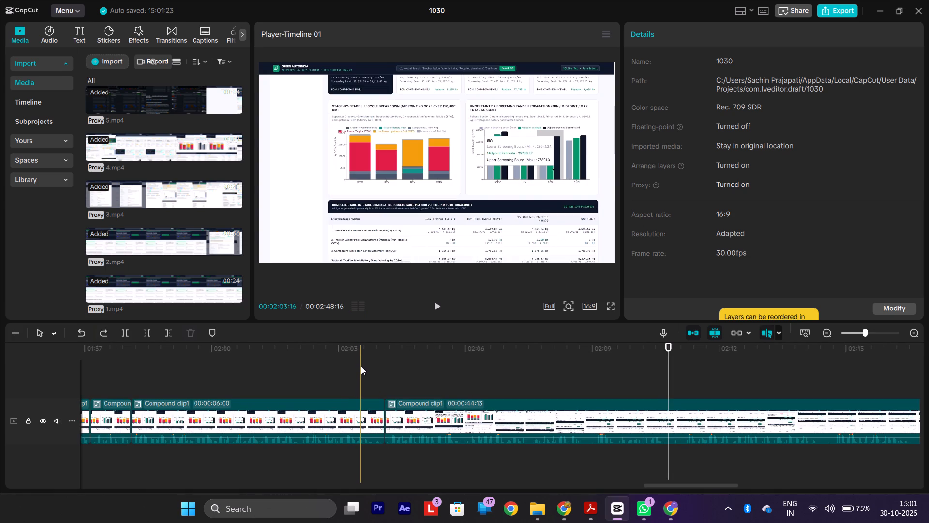
# Play on to about 2 min 8.7 s, split the clip at about 2 min 8.8 s and trim 8 frames after the split.
pyautogui.press('space')
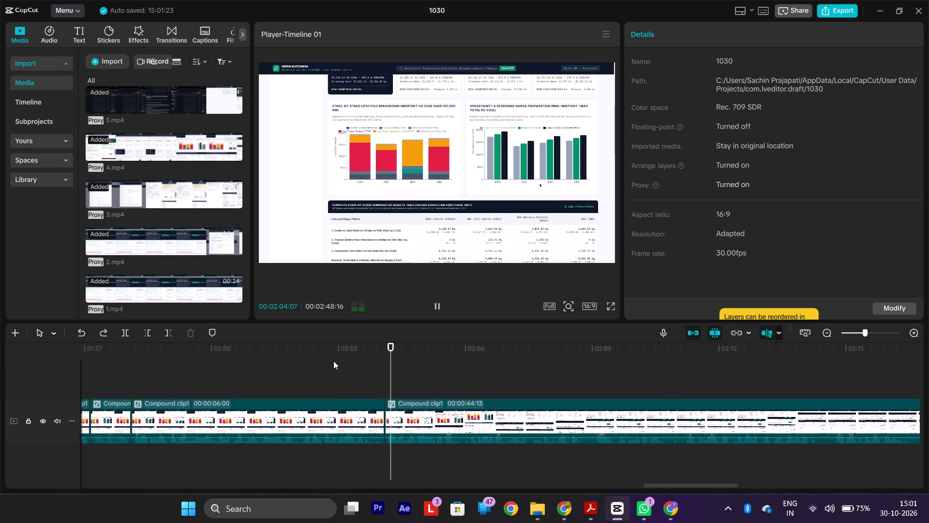
pyautogui.hscroll(-1, 333, 361)
pyautogui.press('space')
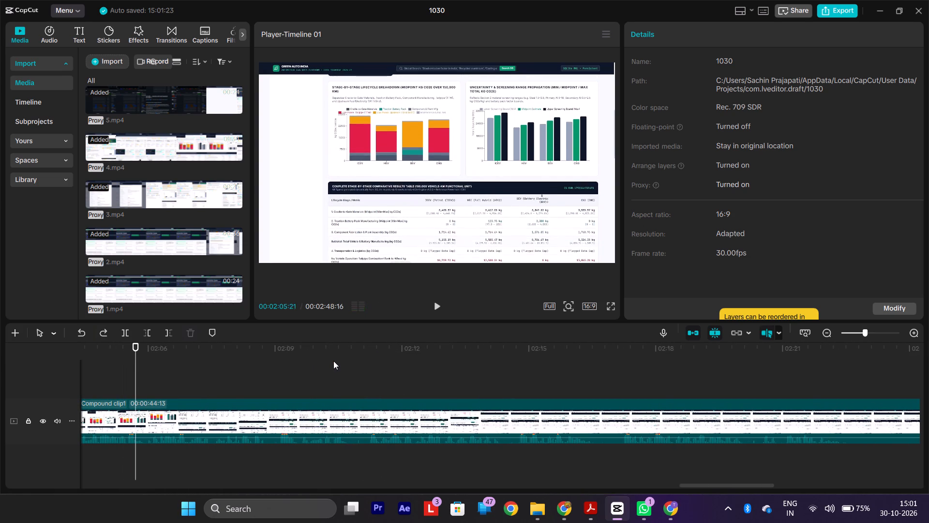
pyautogui.press('Right')
pyautogui.press('Right')
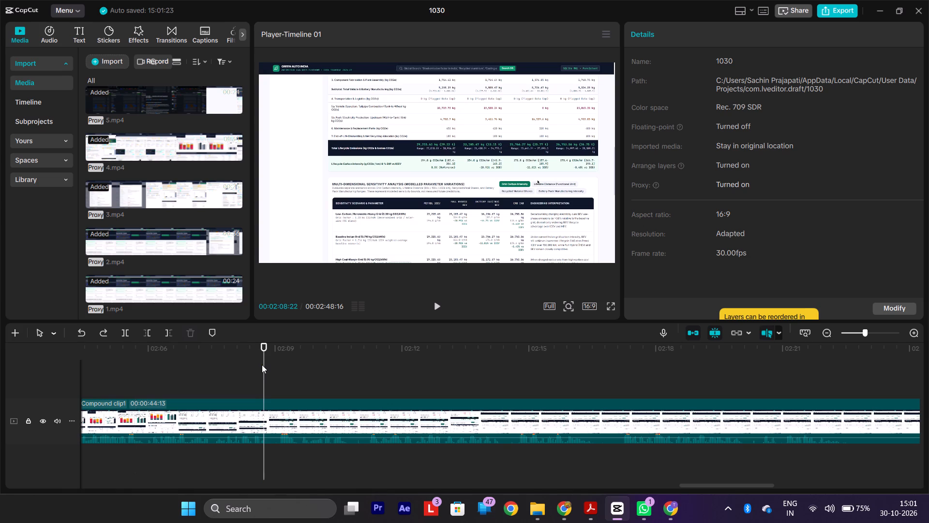
pyautogui.press('Right')
pyautogui.press('Right')
pyautogui.press('s')
pyautogui.press('Right')
pyautogui.press('Right')
pyautogui.press('Right')
pyautogui.press('Right')
pyautogui.press('Right')
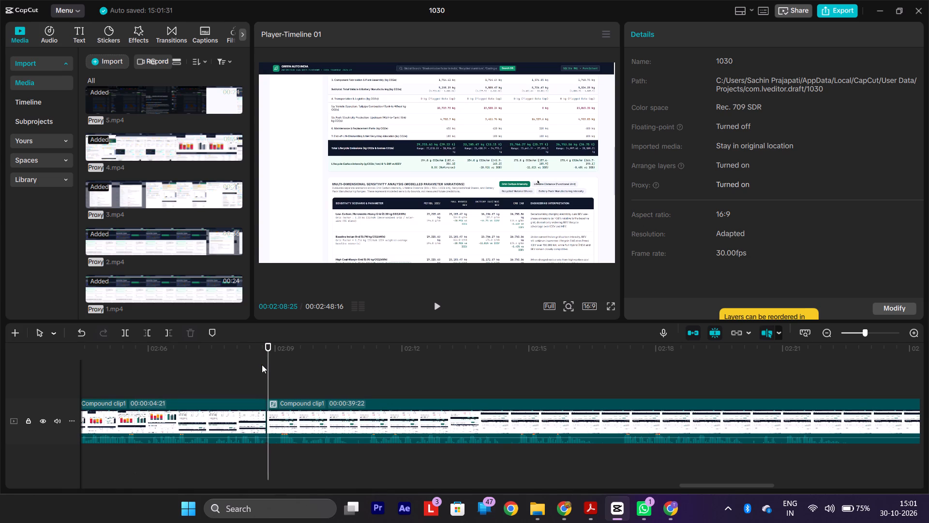
pyautogui.press('Right')
pyautogui.press('Right')
pyautogui.press('Right')
pyautogui.press('Right')
pyautogui.press('Right')
pyautogui.press('Right')
pyautogui.press('Right')
pyautogui.press('q')
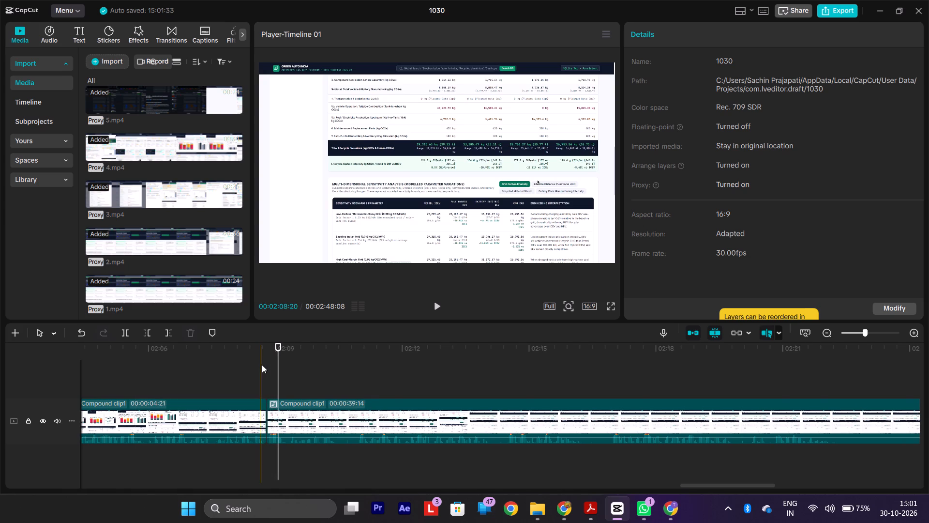
# Split the remaining clip at about 2 min 10.4 s and trim 15 frames after the split.
pyautogui.press('s')
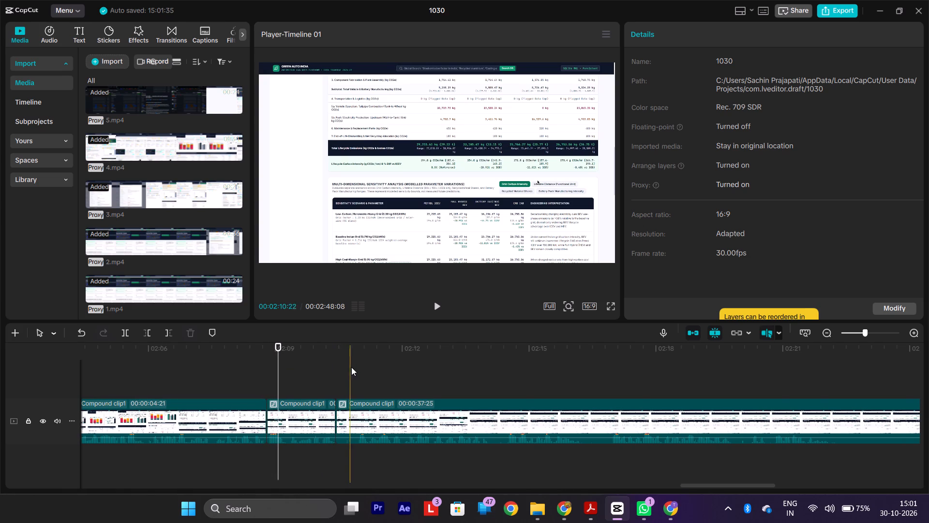
pyautogui.press('q')
pyautogui.hotkey('ctrl', 'z')
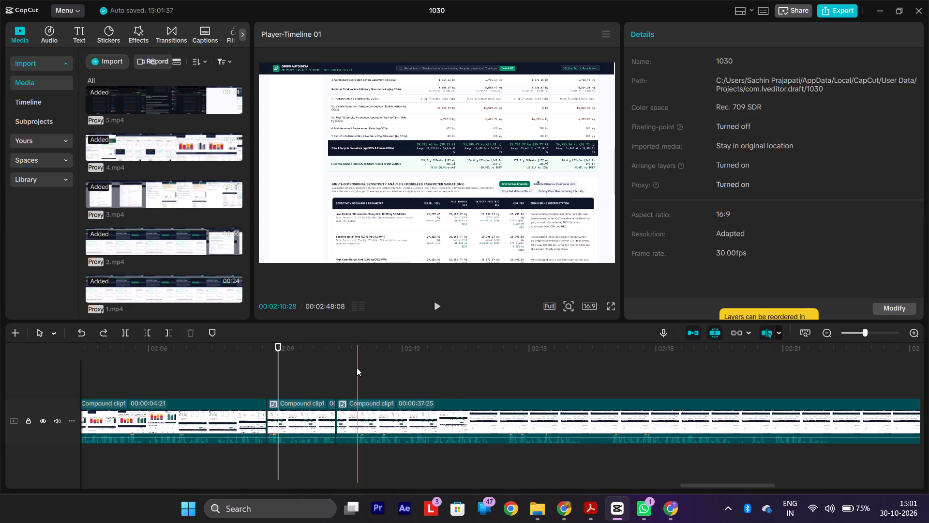
pyautogui.press('q')
# Play on to about 2 min 15 s, split the clip at about 2 min 13.6 s and trim 12 frames after the split.
pyautogui.press('space')
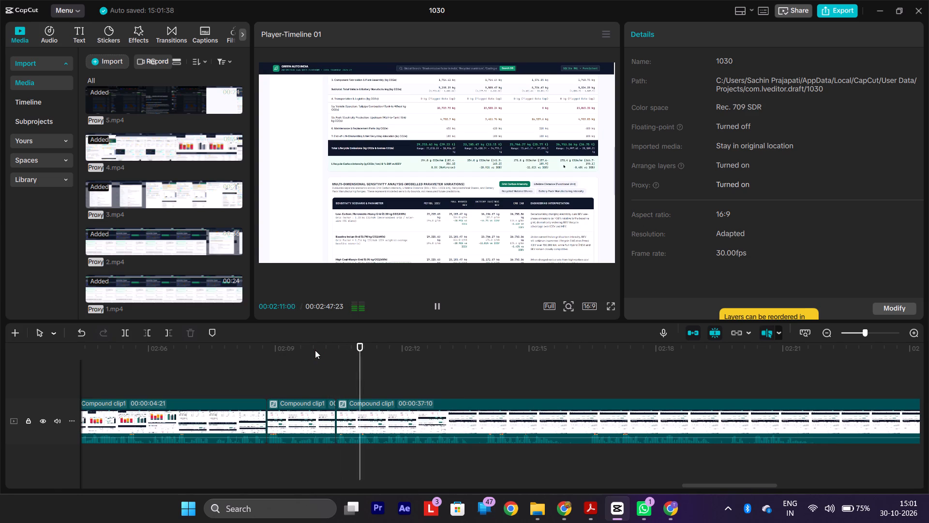
pyautogui.hscroll(-1, 315, 350)
pyautogui.hscroll(-1, 371, 402)
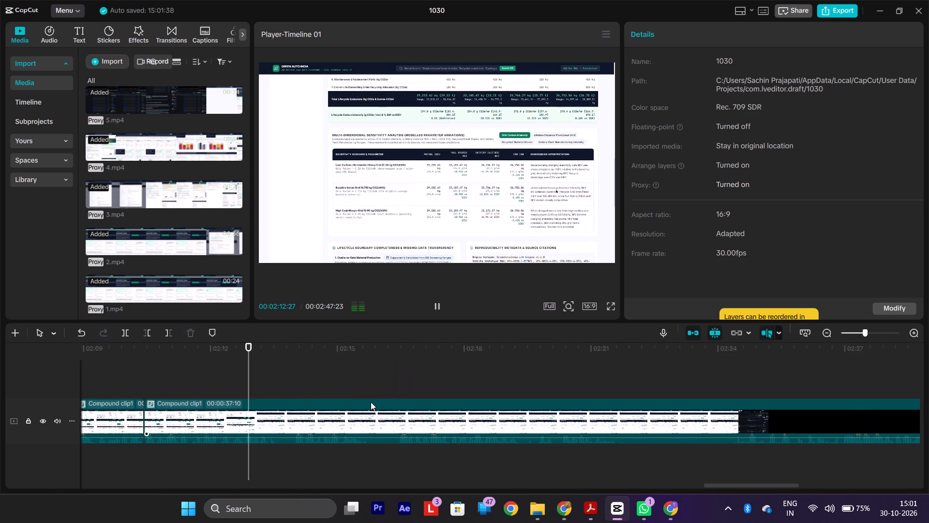
pyautogui.press('c')
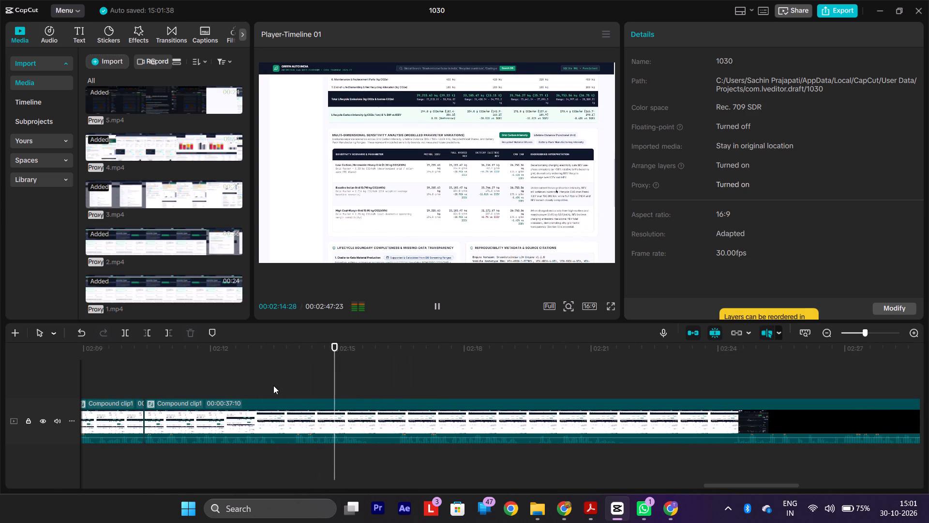
pyautogui.press('space')
pyautogui.press('s')
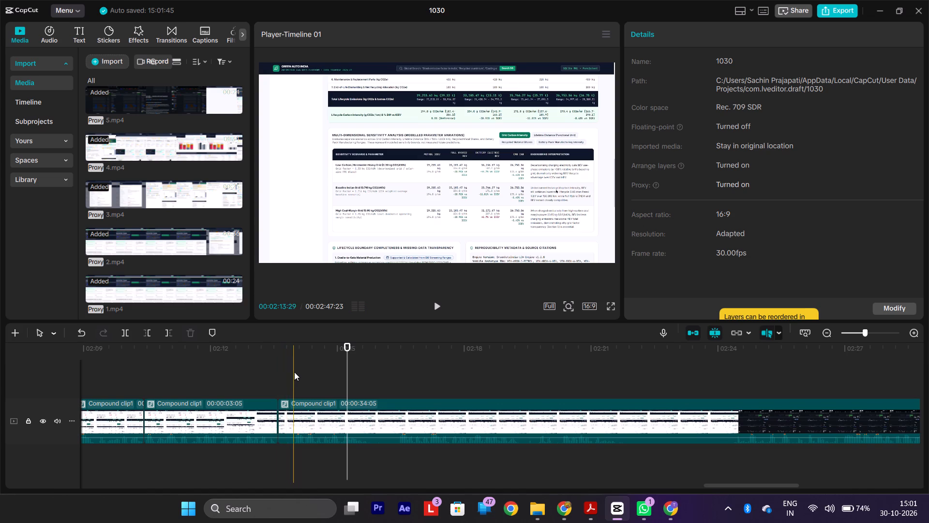
pyautogui.press('q')
# Split the remaining clip at about 2 min 15.4 s and trim 20 frames after the split.
pyautogui.press('s')
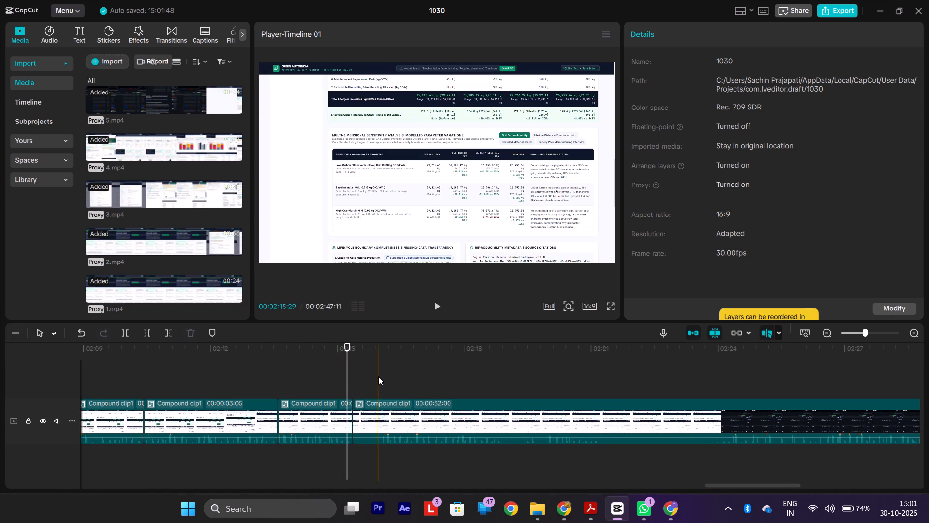
pyautogui.press('q')
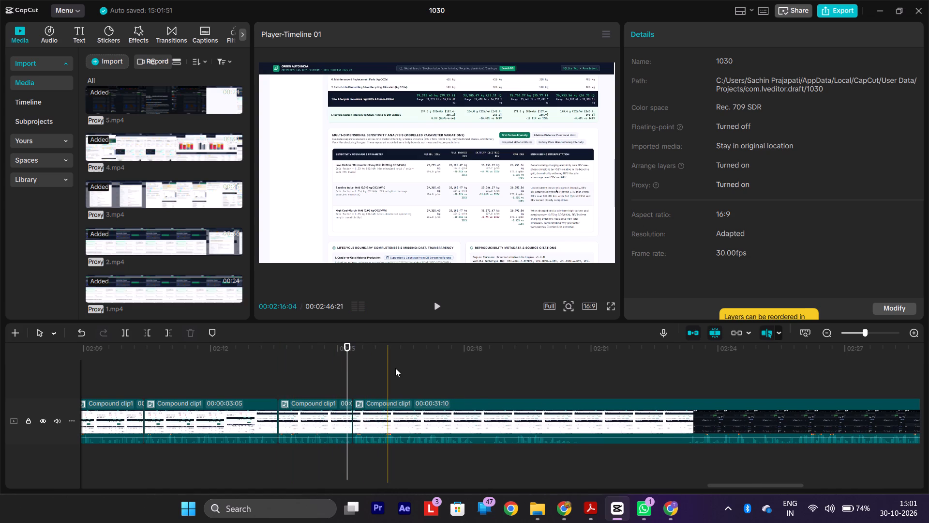
# Play on past 2 min 18 s, split the clip at about 2 min 18.3 s and trim 10 frames in total after the split.
pyautogui.press('space')
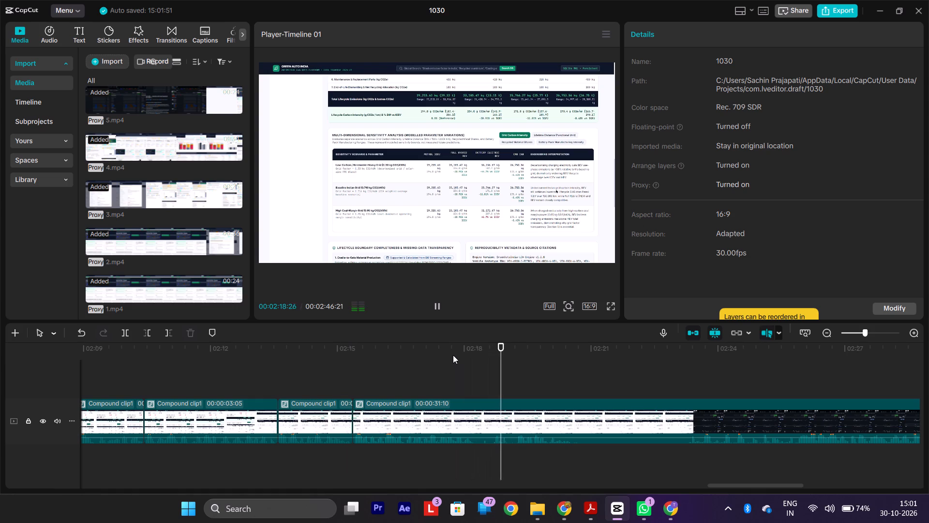
pyautogui.press('space')
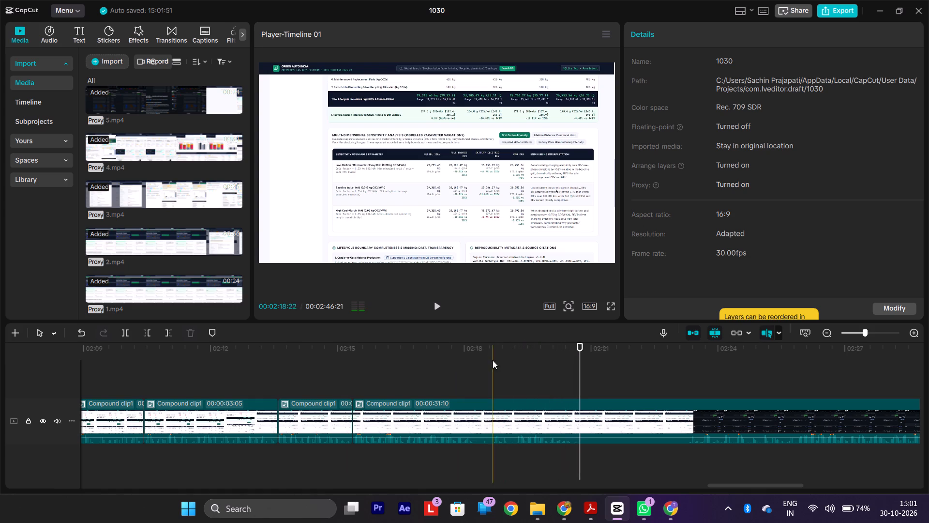
pyautogui.press('space')
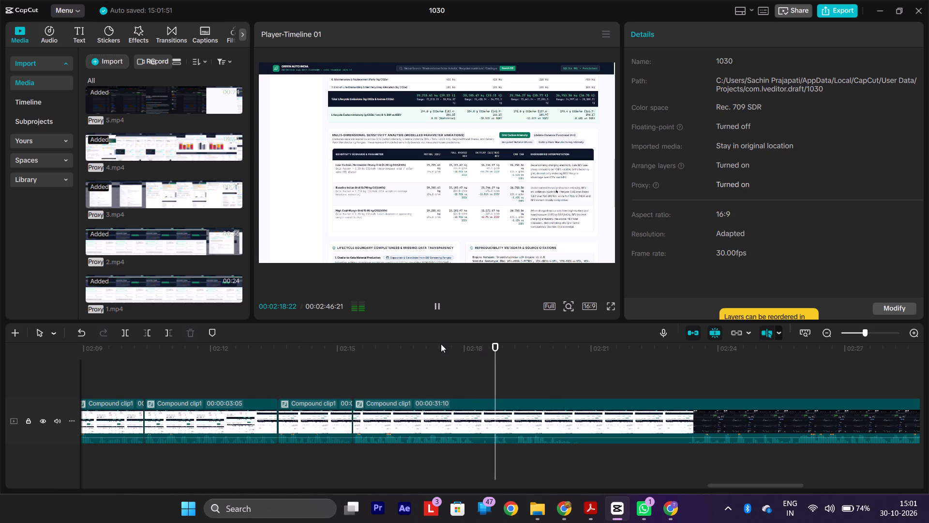
pyautogui.press('space')
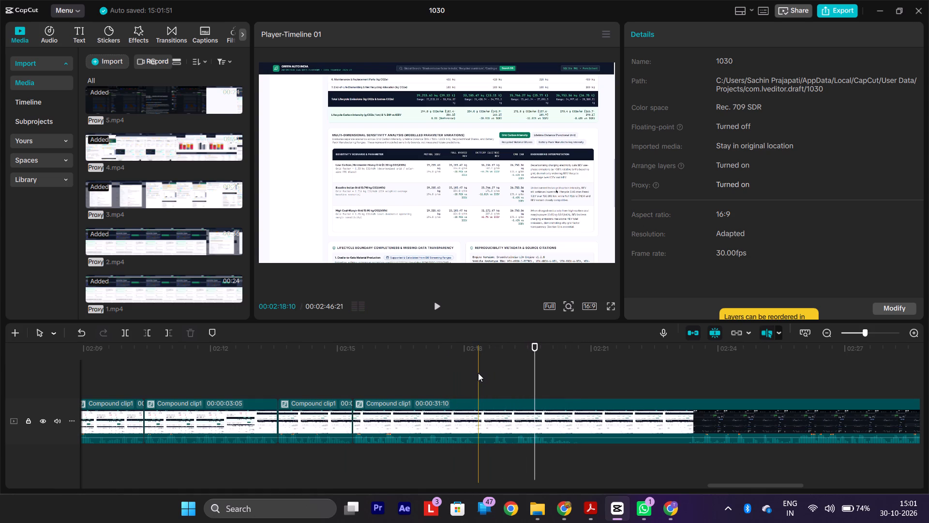
pyautogui.press('s')
pyautogui.press('q')
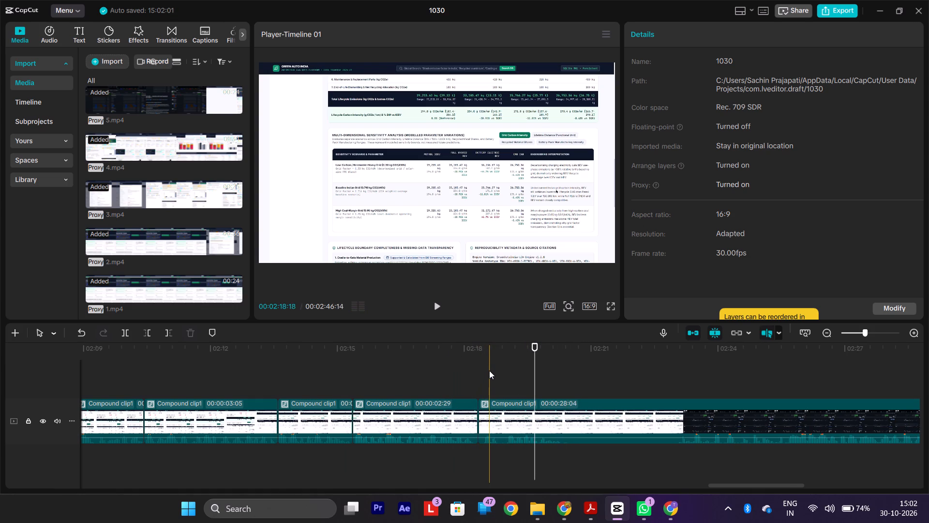
pyautogui.press('q')
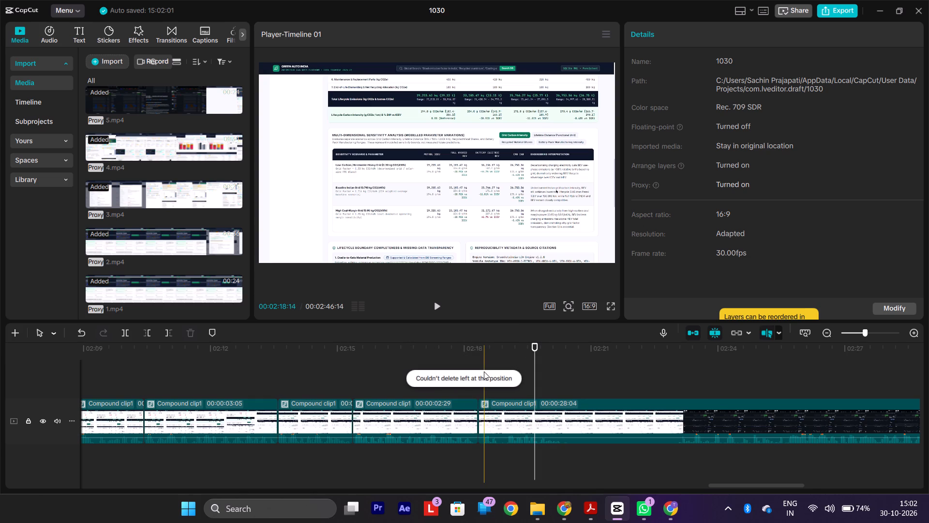
pyautogui.press('q')
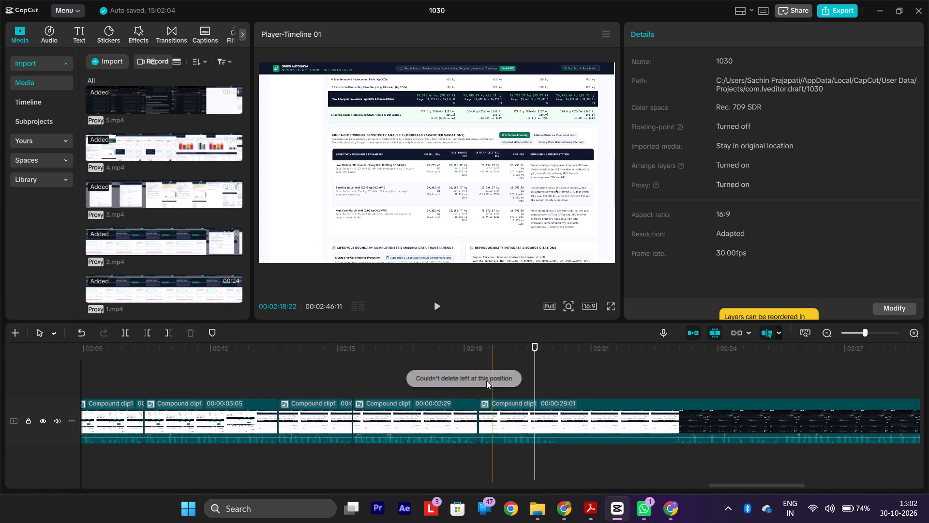
# Play across the cut, split the clip again at about 2 min 18.7 s and trim 6 frames after that split.
pyautogui.press('space')
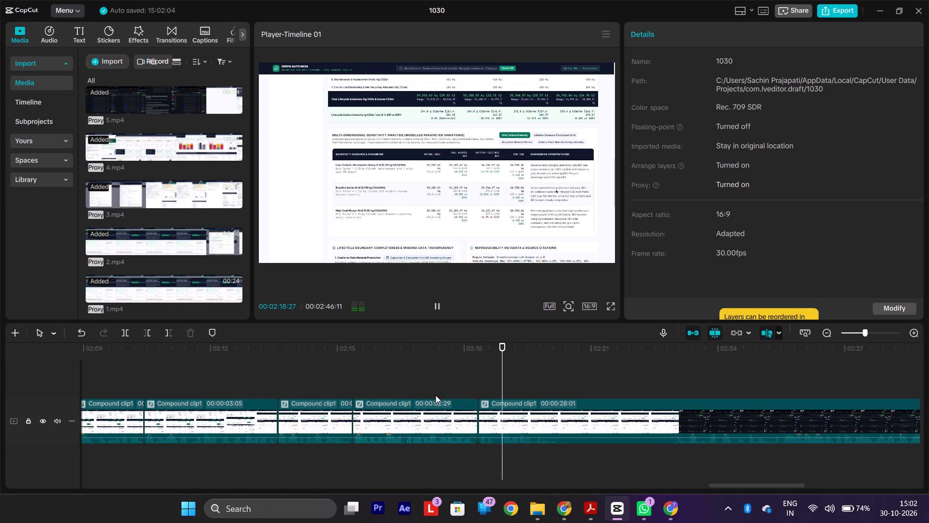
pyautogui.press('space')
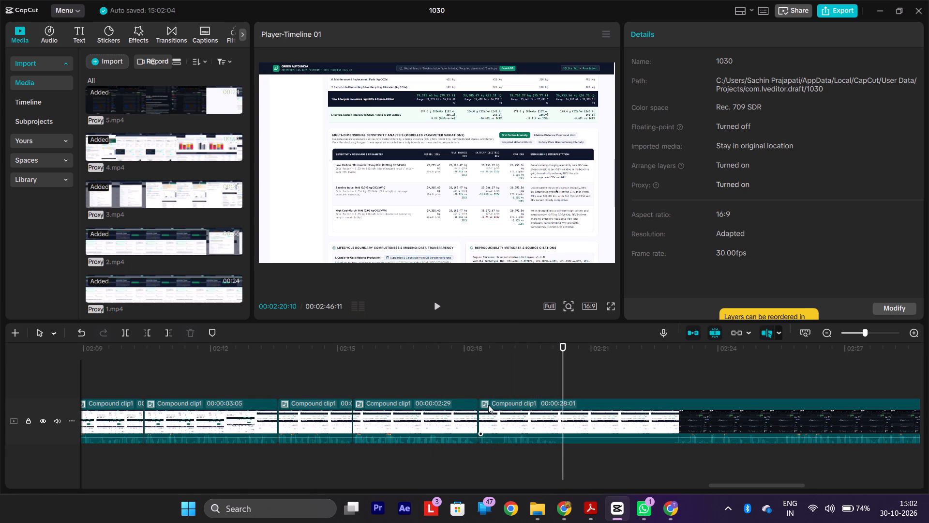
pyautogui.press('1')
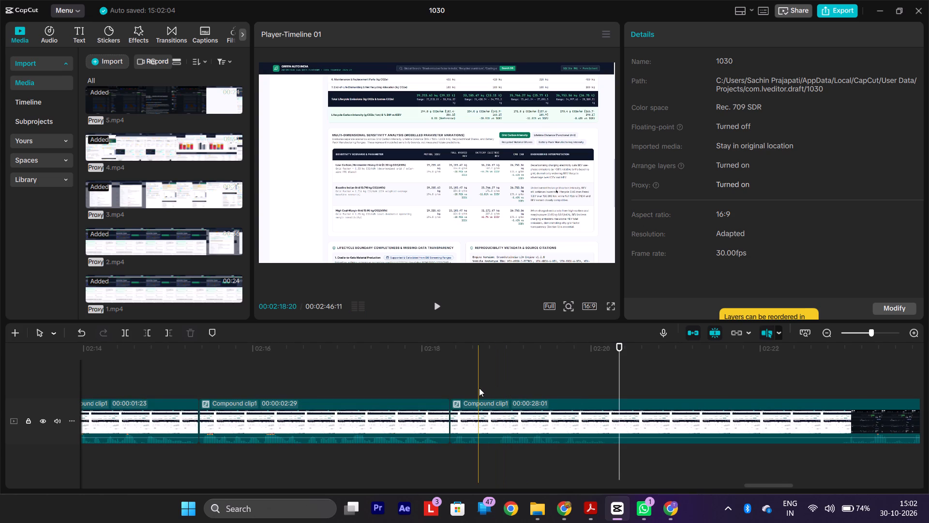
pyautogui.press('s')
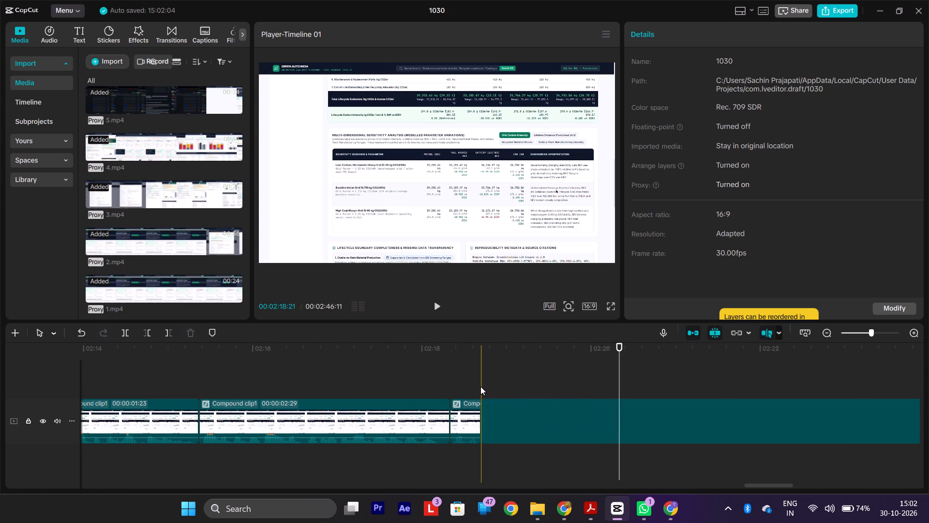
pyautogui.press('q')
pyautogui.press('2')
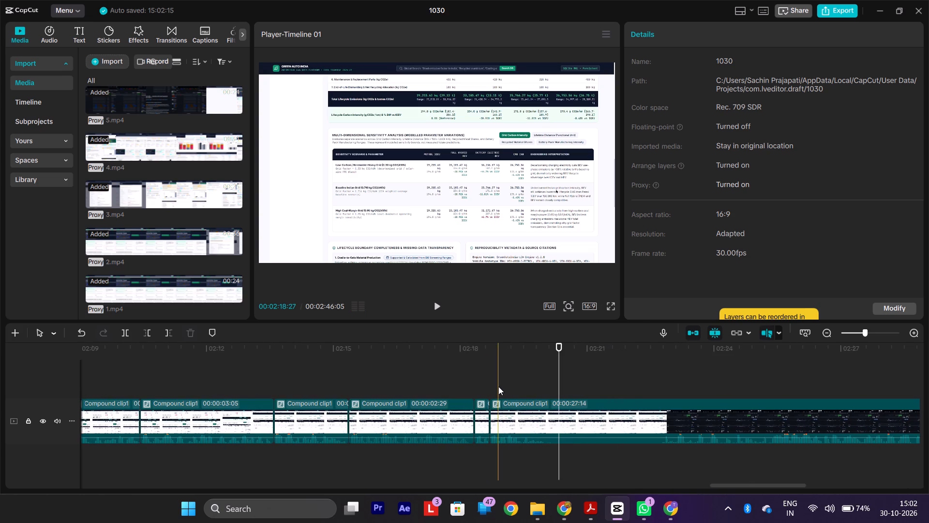
# Split the remaining clip at about 2 min 20 s, trim about 2.7 s after the split and play across the cut.
pyautogui.hscroll(-2, 426, 410)
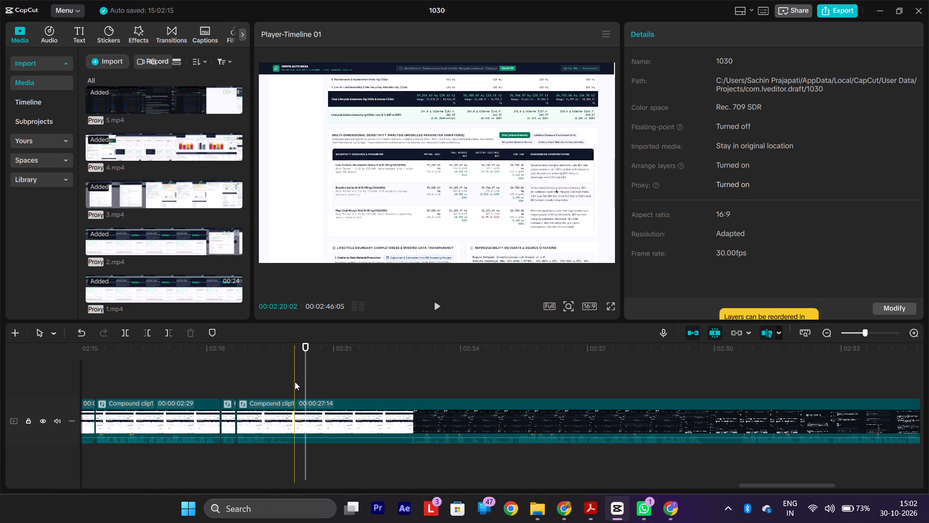
pyautogui.press('s')
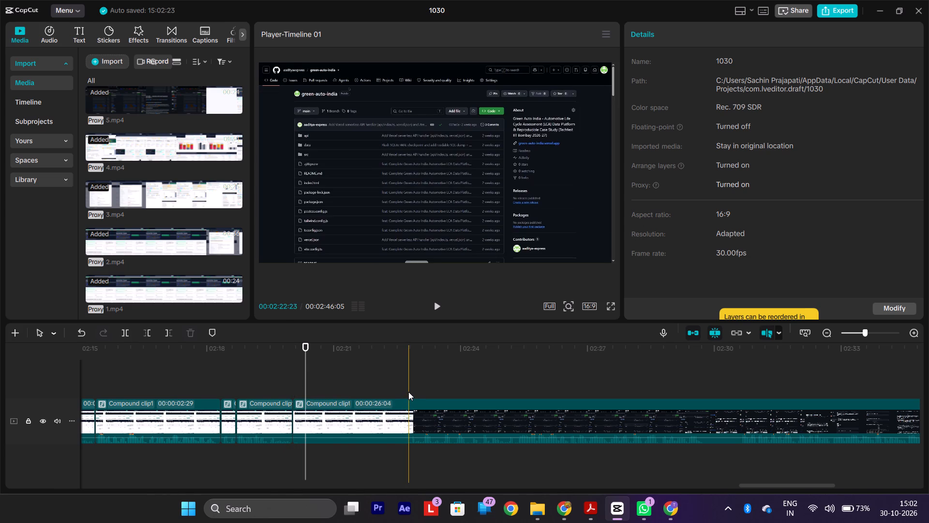
pyautogui.press('q')
pyautogui.press('space')
pyautogui.press('space')
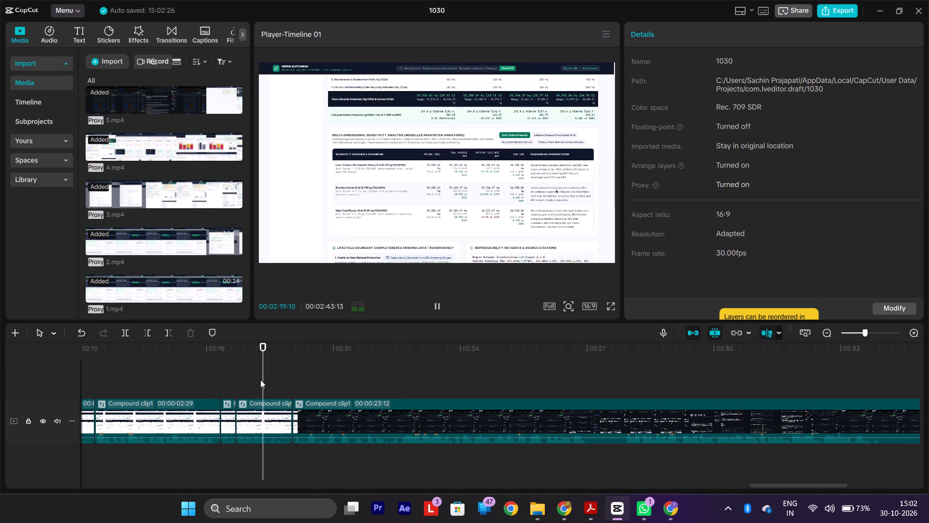
pyautogui.press('space')
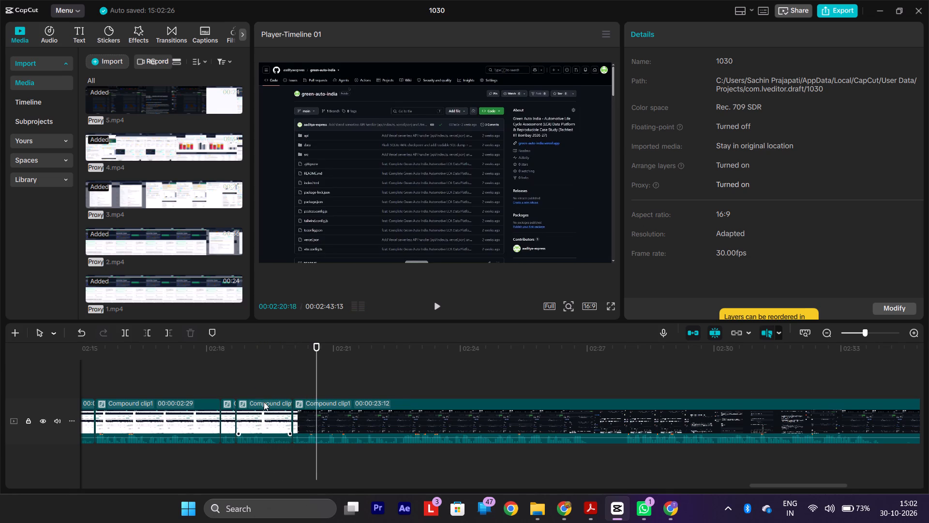
# Play on to about 2 min 23.8 s and trim about 2.6 s more from the start of the GitHub repository clip.
pyautogui.press('space')
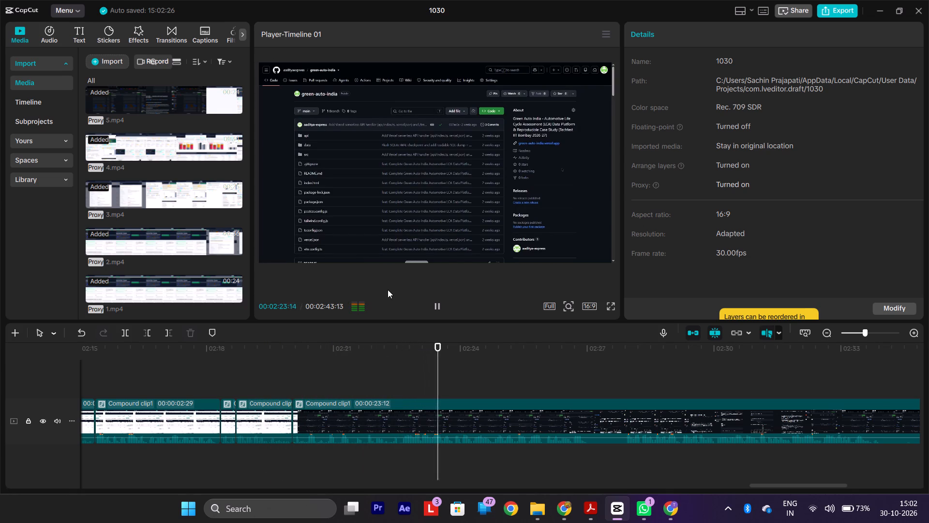
pyautogui.press('space')
pyautogui.press('q')
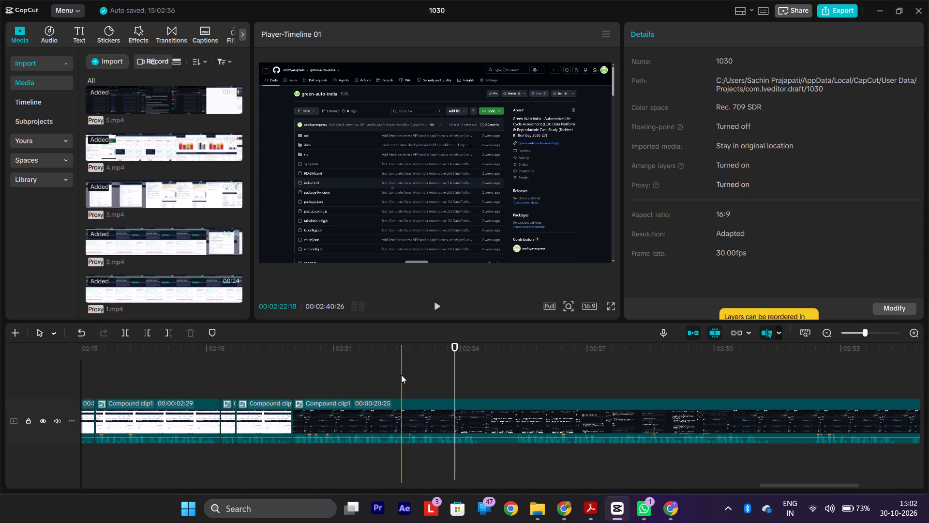
# Play on through the GitHub repository clip, split it at about 2 min 24.5 s and trim 25 frames after the split.
pyautogui.press('space')
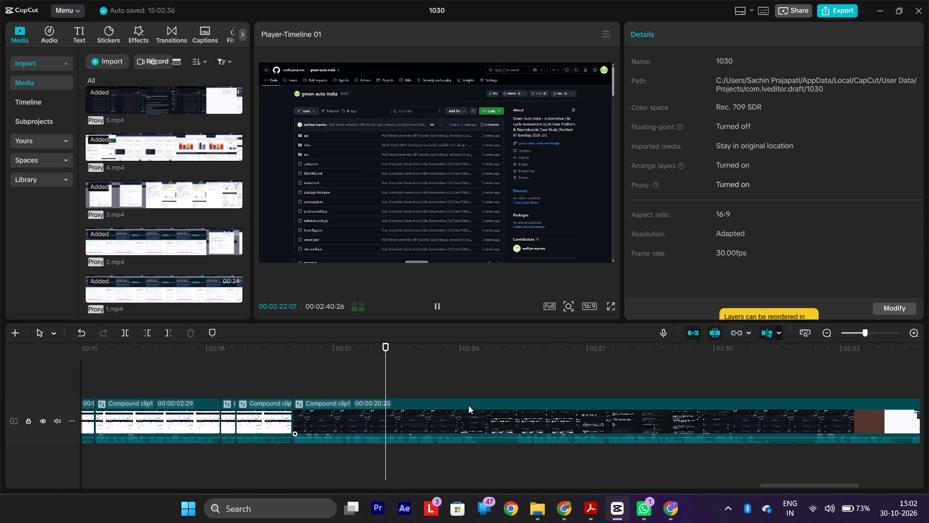
pyautogui.hscroll(-1, 468, 405)
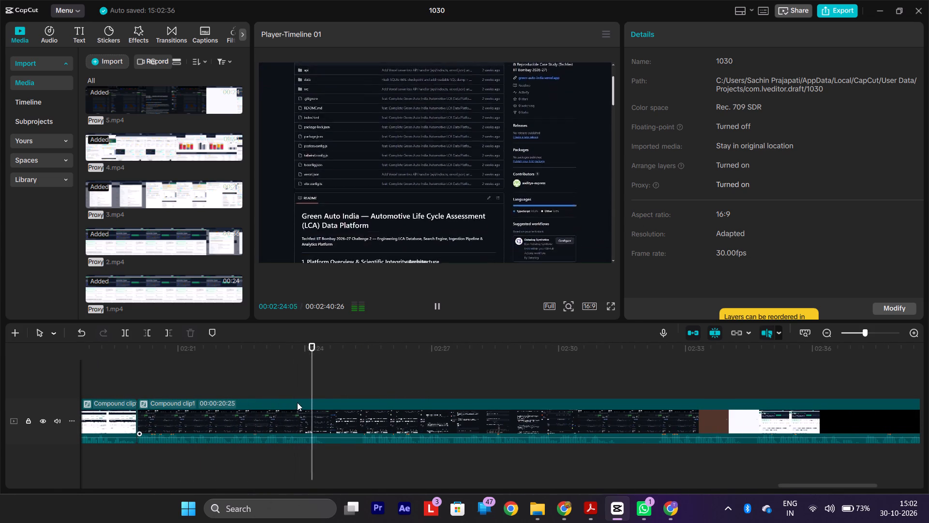
pyautogui.press('space')
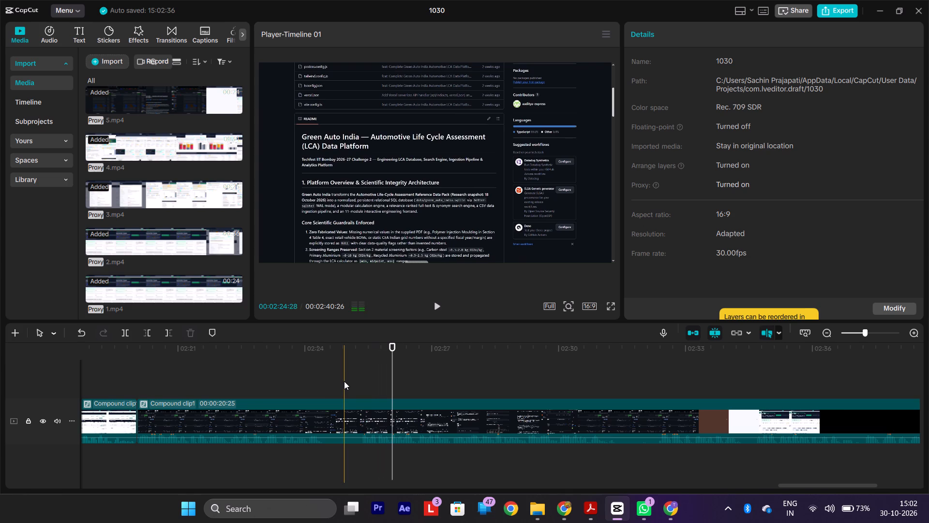
pyautogui.press('s')
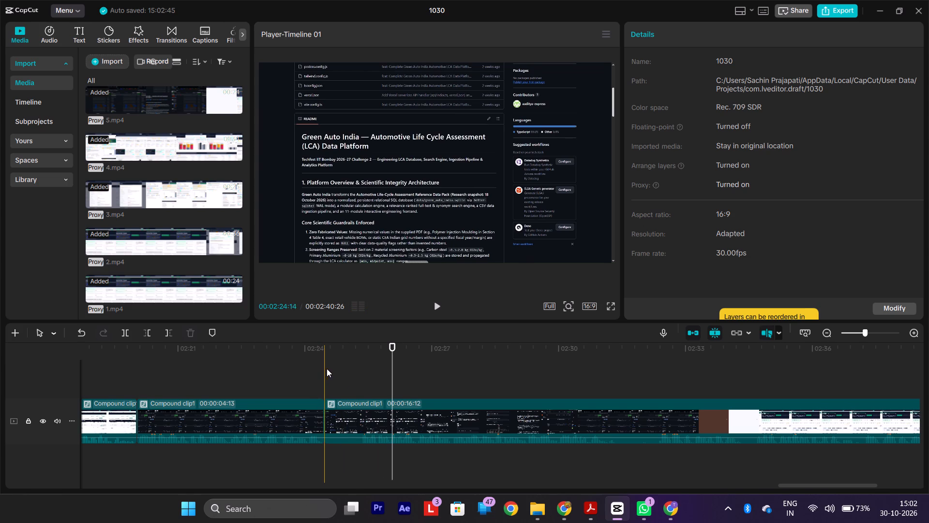
pyautogui.press('q')
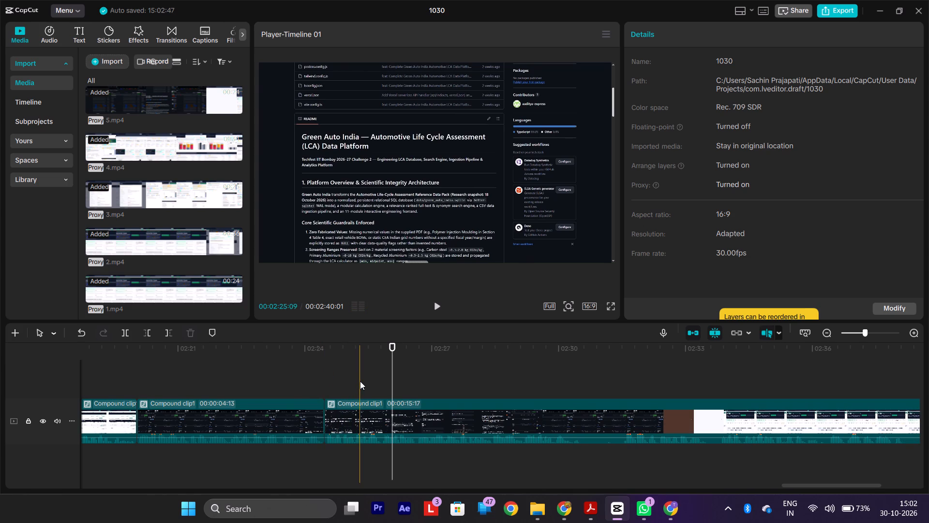
# Play on through the README scroll, split the clip at about 2 min 30.5 s and trim 29 frames after the split.
pyautogui.press('space')
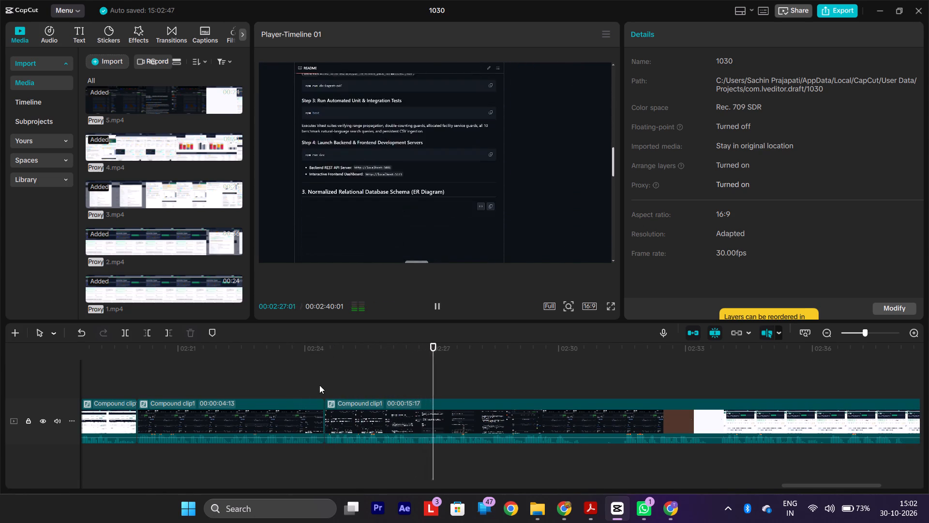
pyautogui.press('space')
pyautogui.press('space')
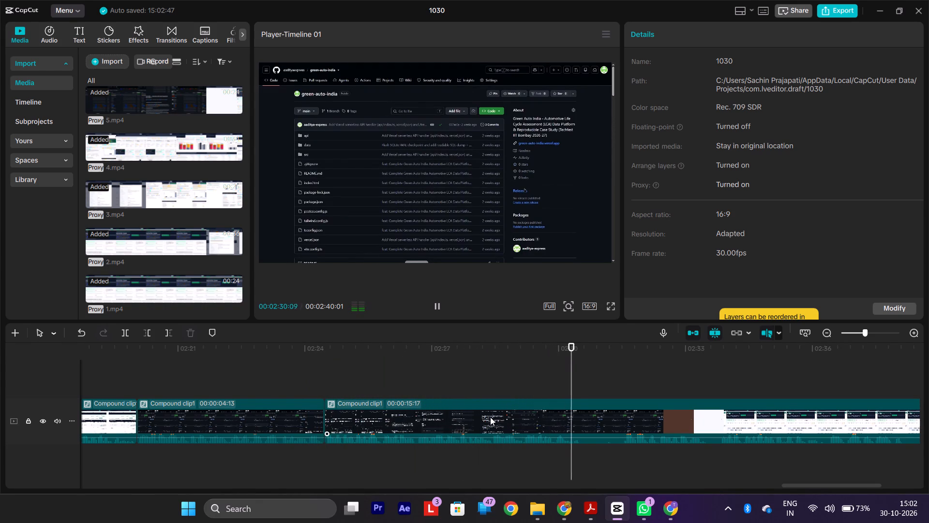
pyautogui.press('space')
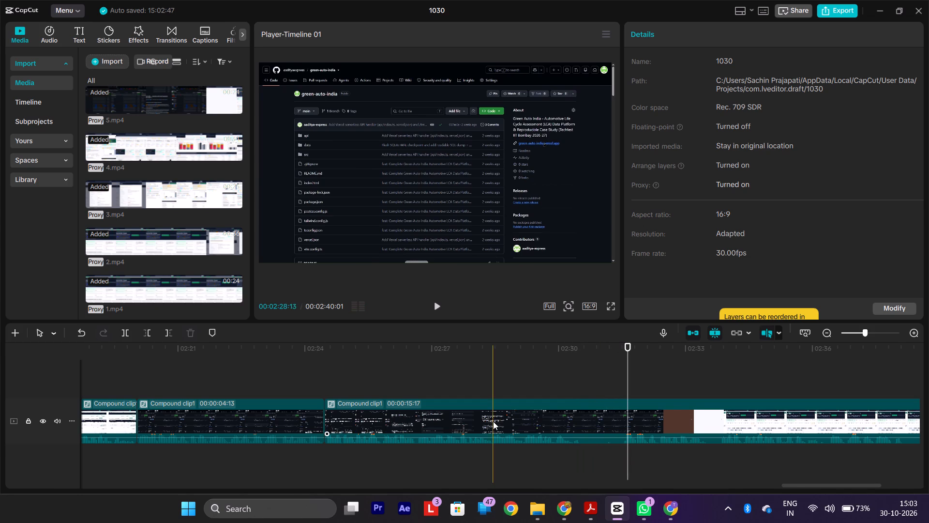
pyautogui.hscroll(-1, 493, 421)
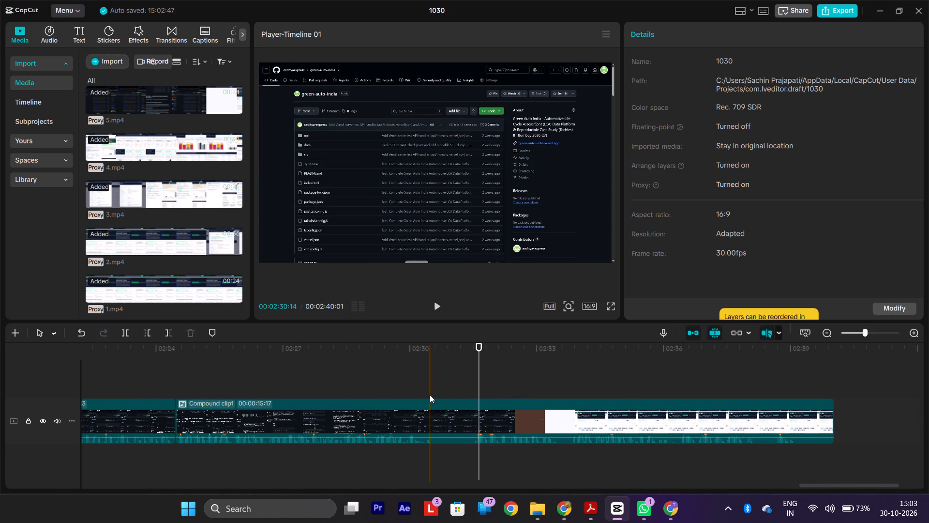
pyautogui.press('s')
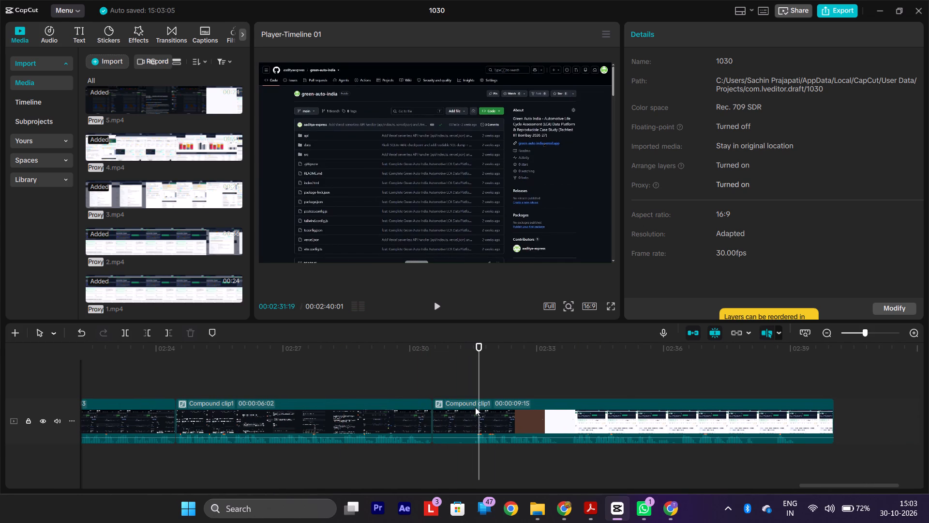
pyautogui.press('q')
# Play on to the blank page load, split the clip at about 2 min 32.6 s and trim 8 frames after the split.
pyautogui.press('space')
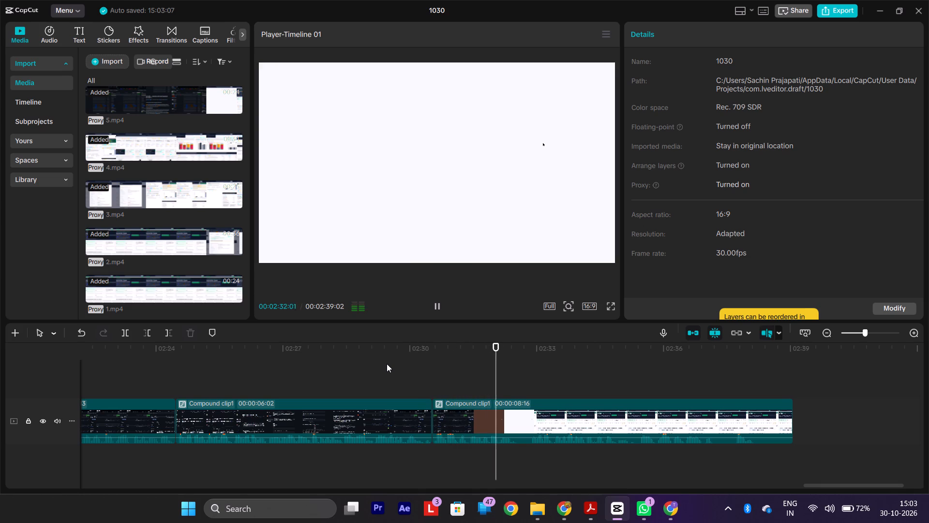
pyautogui.press('space')
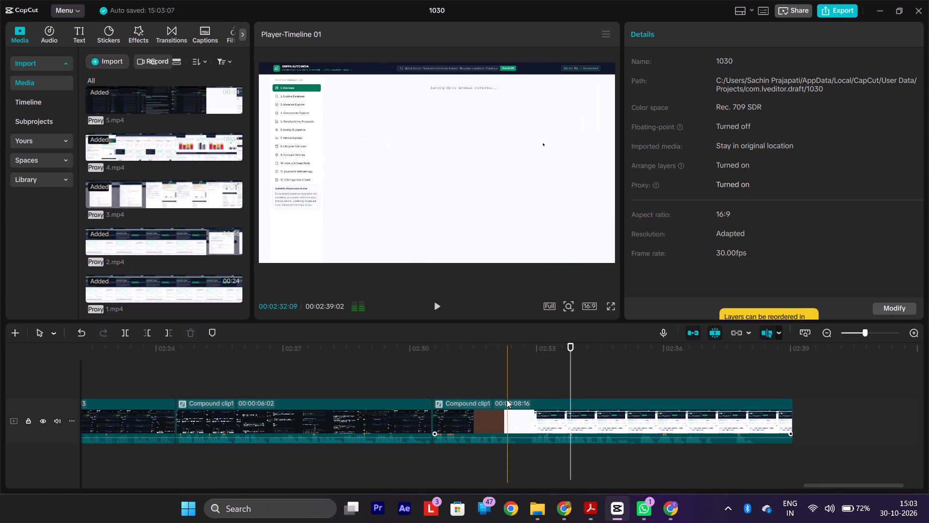
pyautogui.press('s')
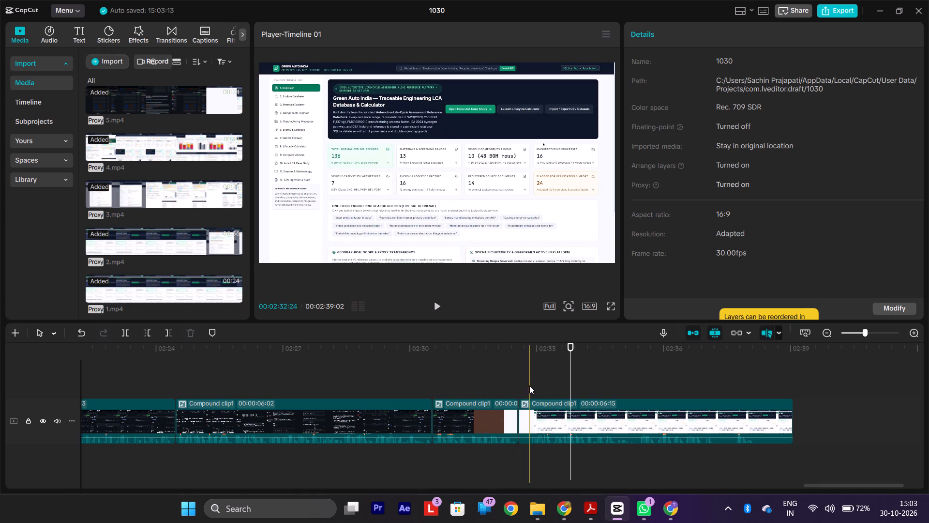
pyautogui.press('q')
# Play on through the closing overview clip, split it at about 2 min 36.9 s and trim 14 frames after the split.
pyautogui.press('space')
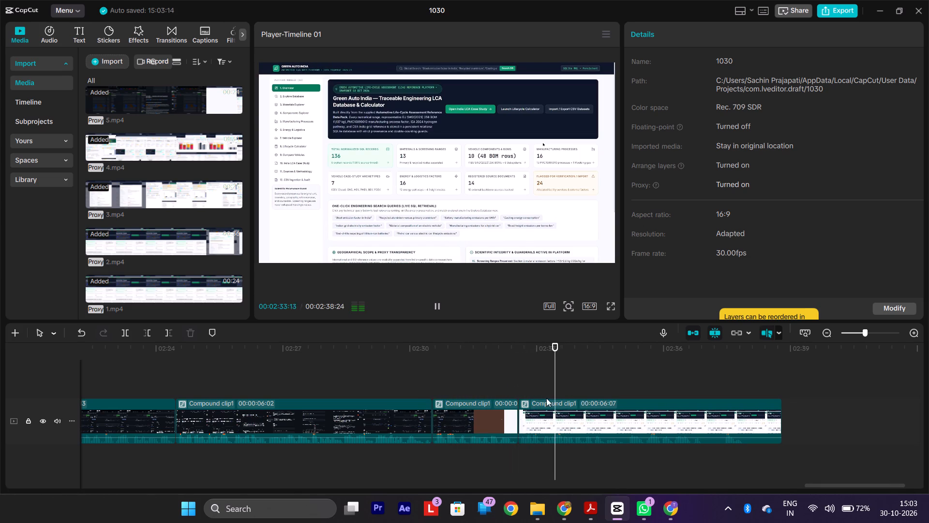
pyautogui.hscroll(-1, 554, 401)
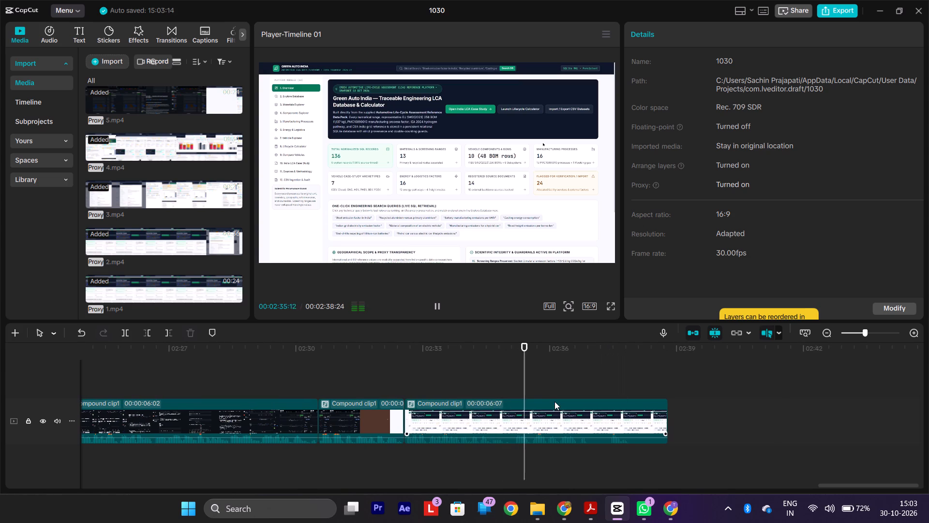
pyautogui.hscroll(-1, 554, 401)
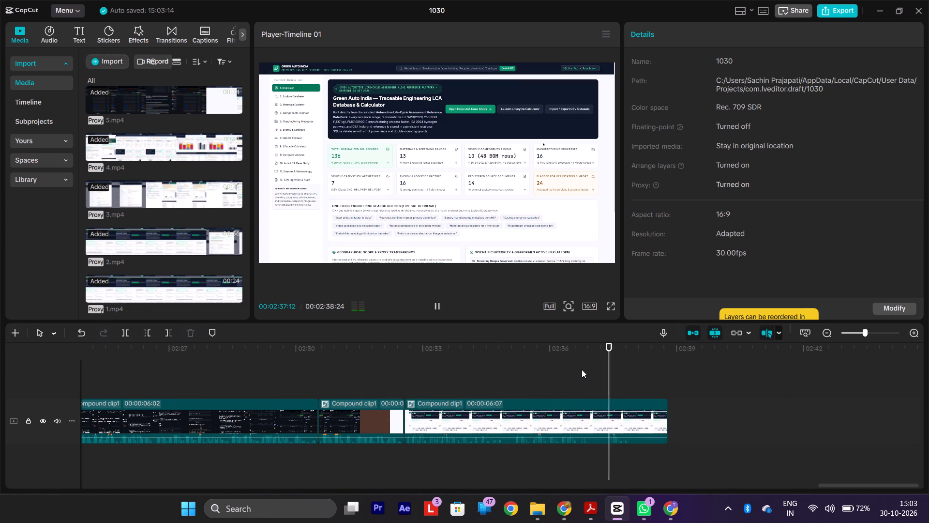
pyautogui.press('space')
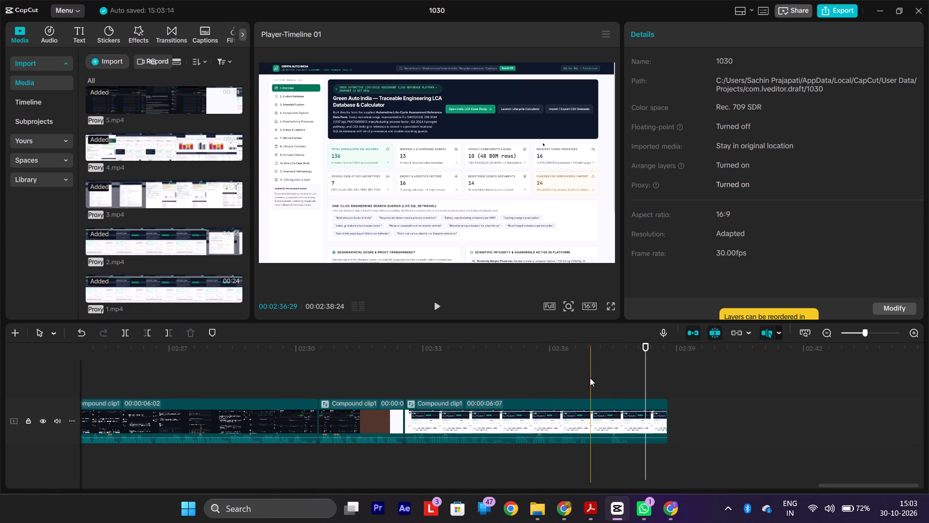
pyautogui.press('s')
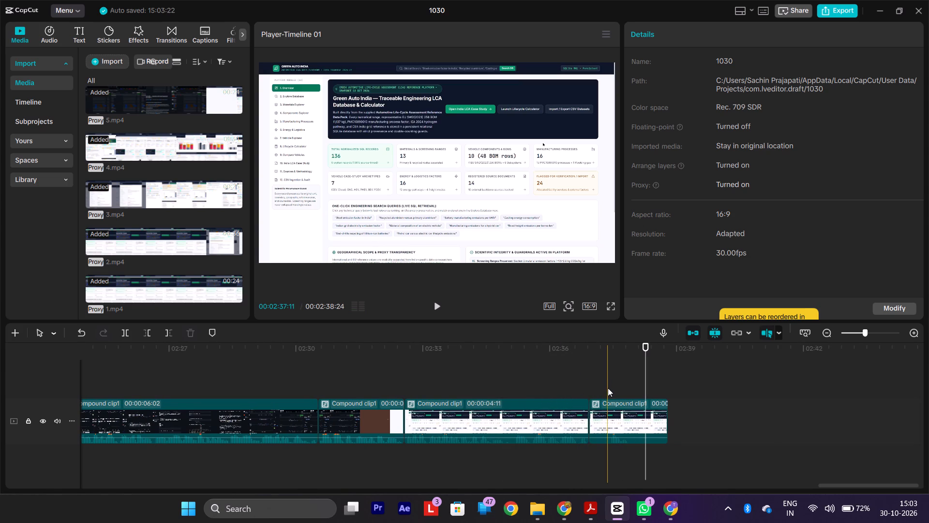
pyautogui.press('q')
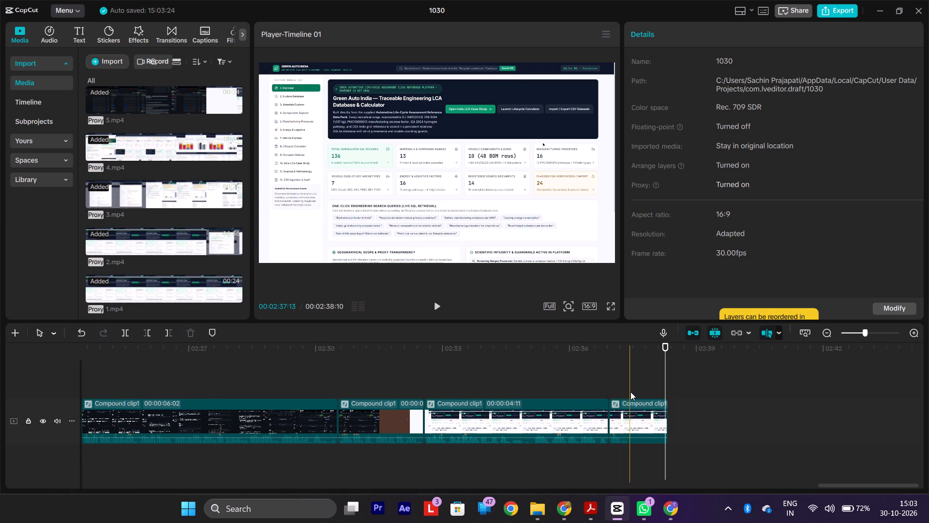
# Trim 26 frames off the end of the last clip, ending it at about 2 min 37.5 s.
pyautogui.press('w')
# Review the whole edited timeline from its start at 2x playback speed.
pyautogui.hscroll(16, 631, 392)
pyautogui.keyDown('ctrl'); pyautogui.scroll(-7, 631, 392); pyautogui.keyUp('ctrl')
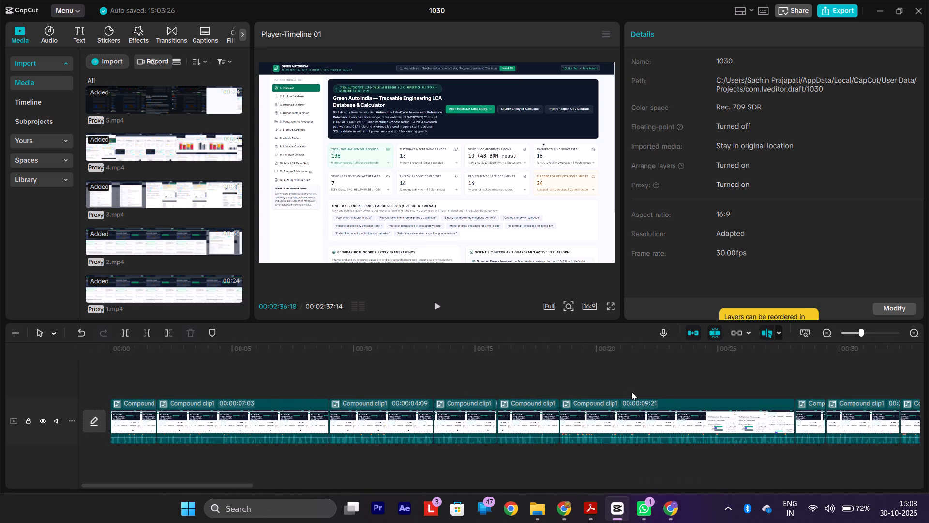
pyautogui.keyDown('ctrl'); pyautogui.scroll(-14, 631, 392); pyautogui.keyUp('ctrl')
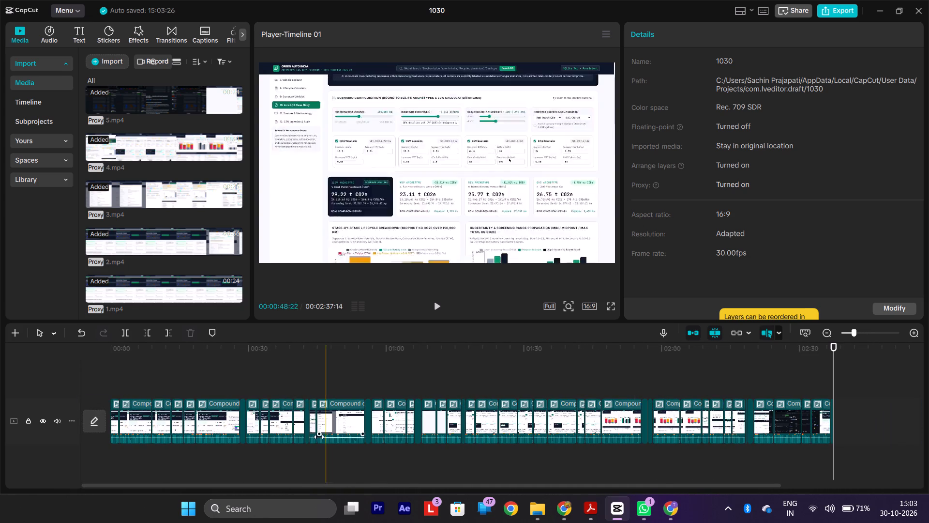
pyautogui.press('space')
pyautogui.write('l')
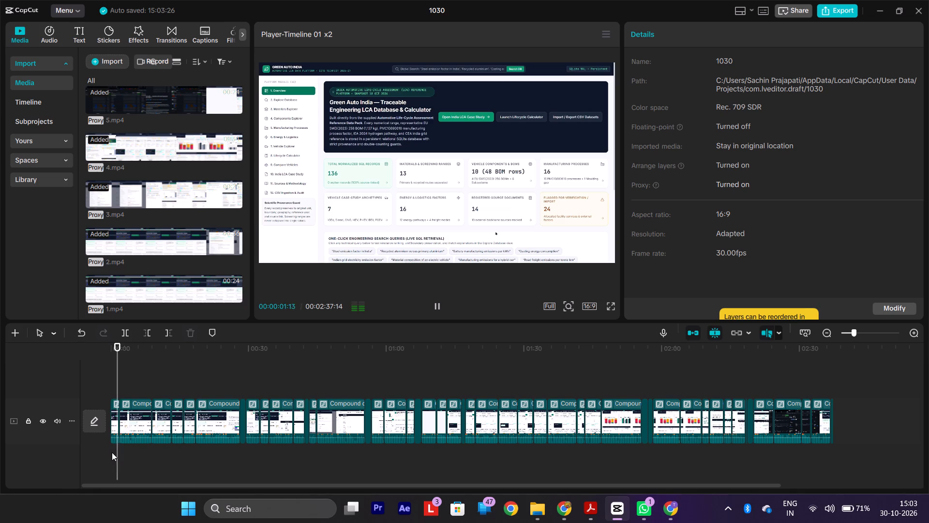
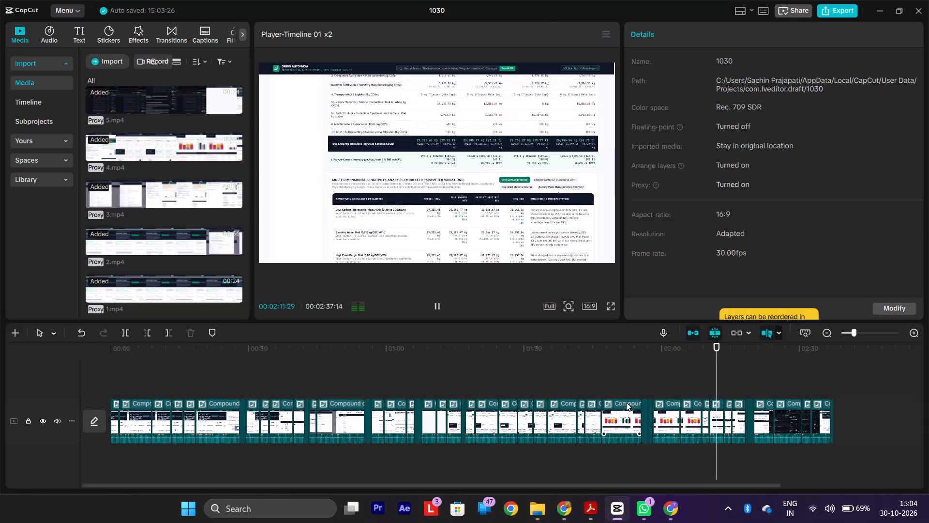
# Stop the review playback and separate the audio from all clips on the timeline.
pyautogui.press('space')
pyautogui.hotkey('ctrl', 'a')
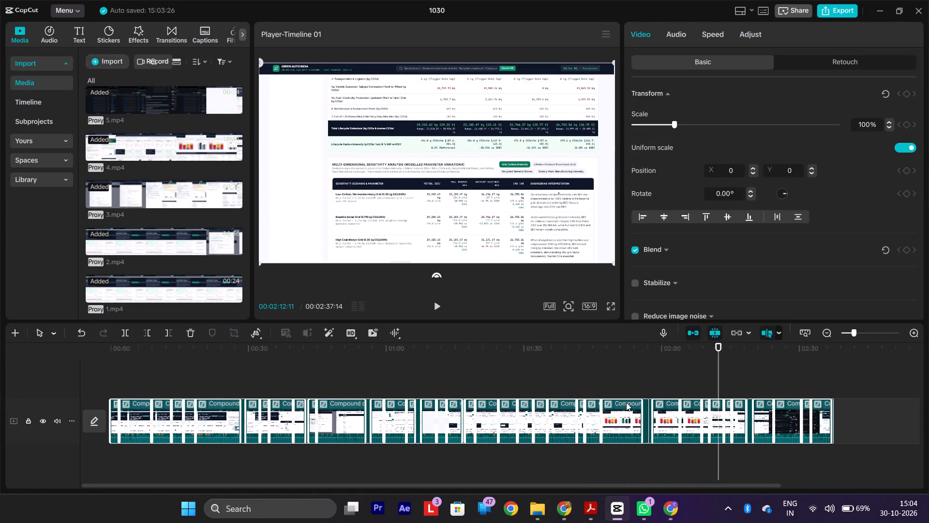
pyautogui.hotkey('ctrl', 'shift', 's')
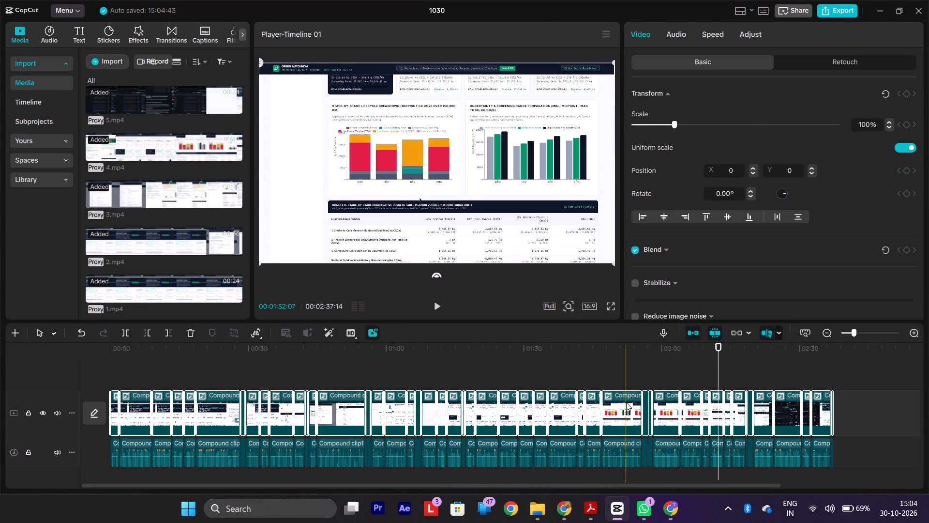
# Export only the timeline's audio as an MP3 named 222, and return to the project once the export finishes.
pyautogui.click(833, 14)
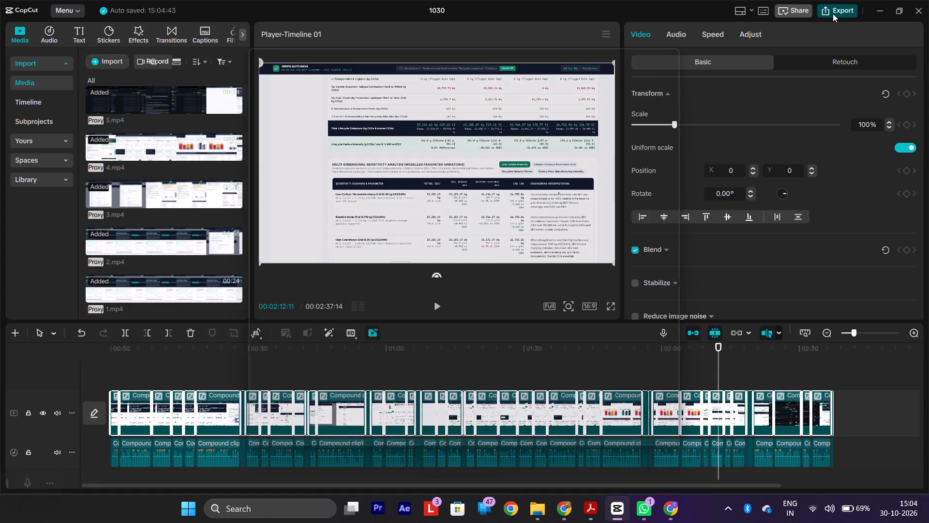
pyautogui.tripleClick(600, 109)
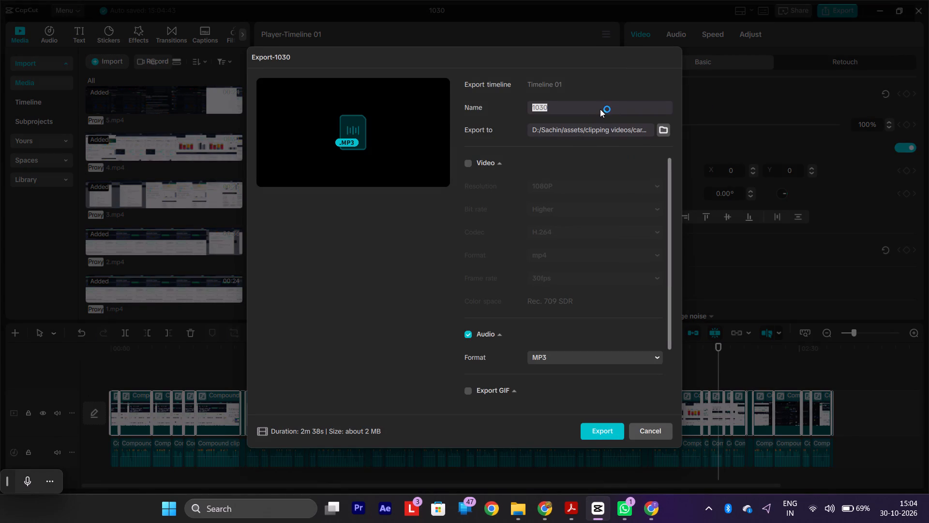
pyautogui.write('222')
pyautogui.press('Return')
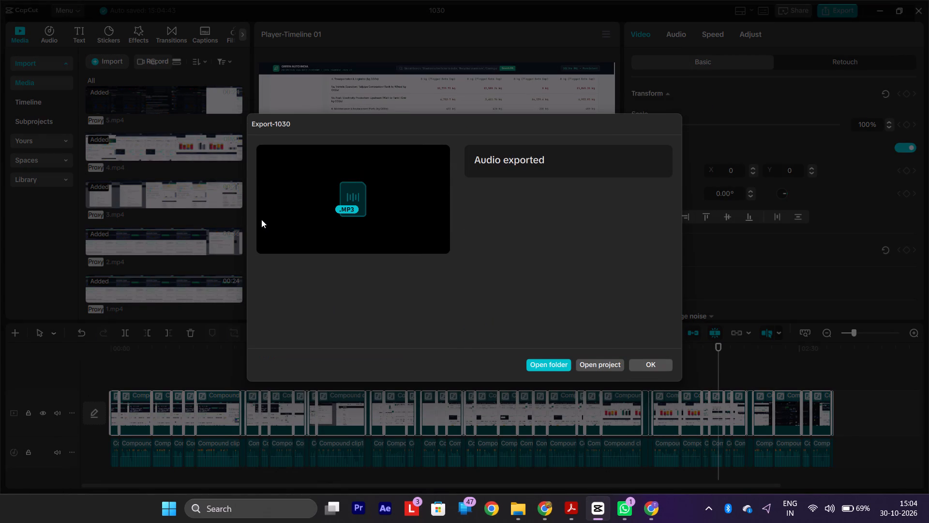
pyautogui.press('Escape')
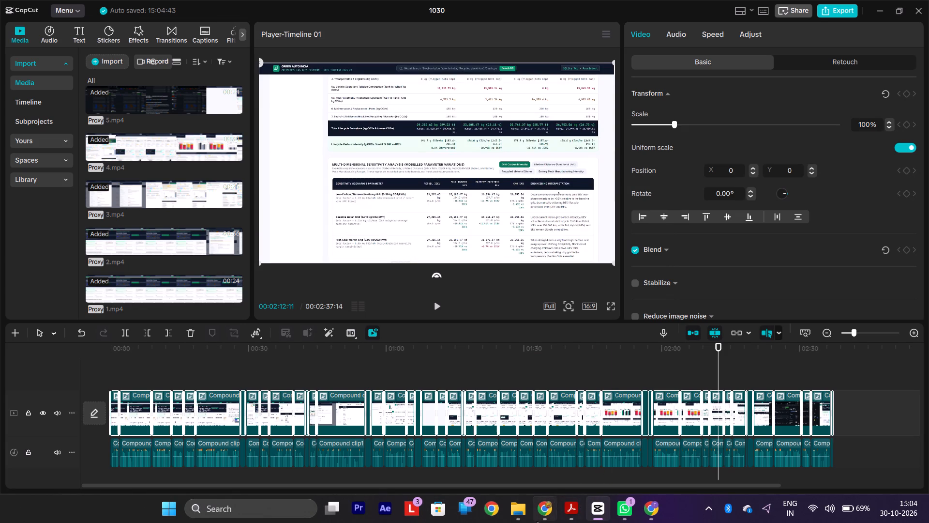
# Switch to Chrome with the Adobe Podcast website open.
pyautogui.click(537, 521)
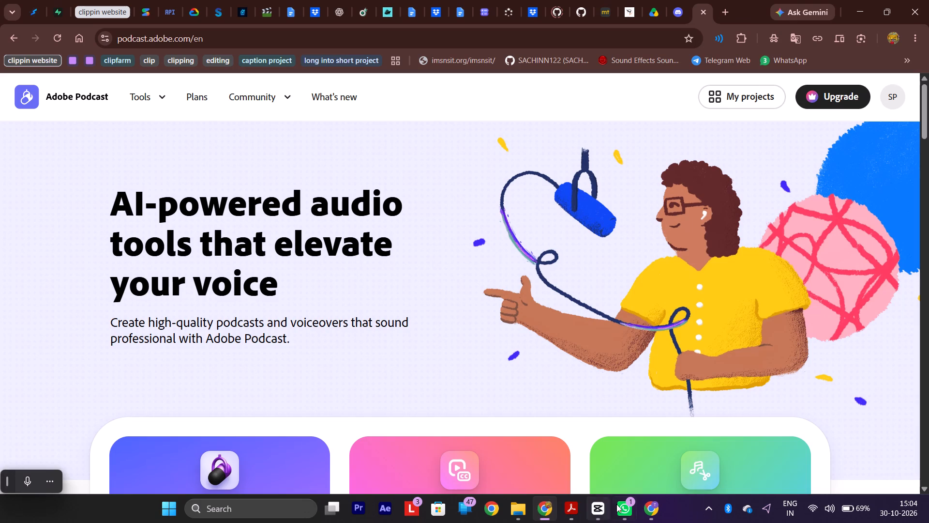
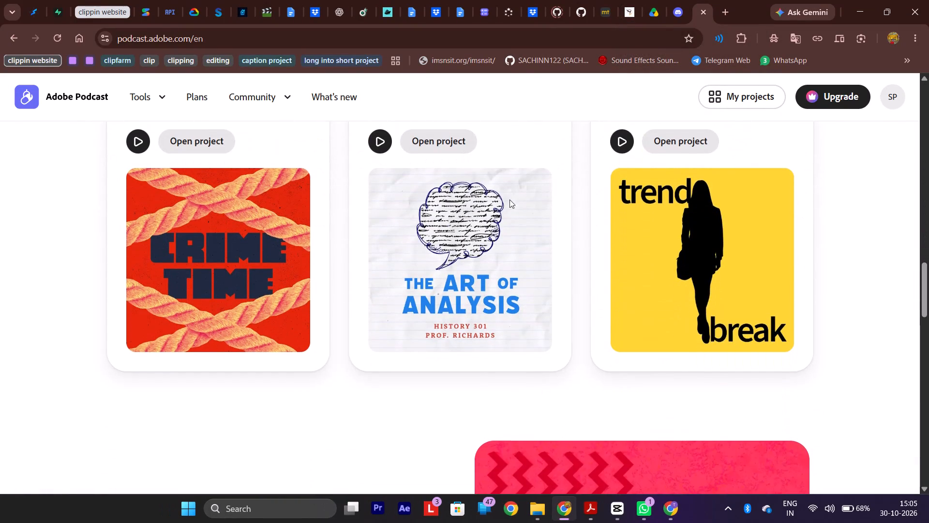
# Return to the top of the Adobe Podcast home page to look over the available audio tools.
pyautogui.scroll(3, 460, 298)
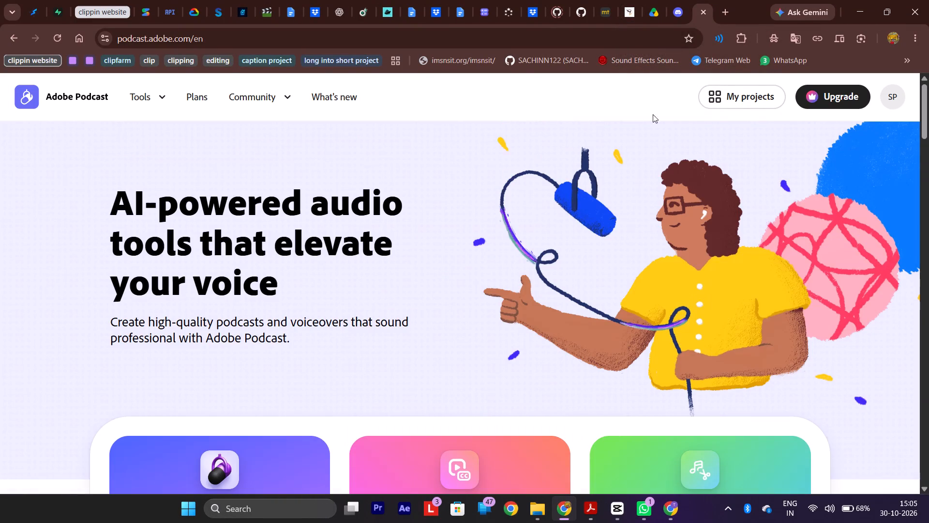
# Go to the Adobe Podcast projects page and start a new project.
pyautogui.click(736, 108)
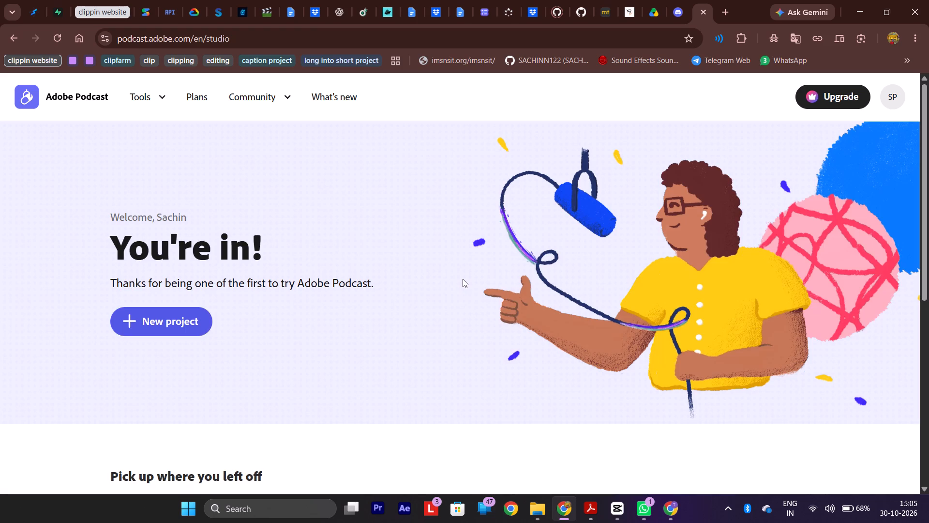
pyautogui.click(196, 323)
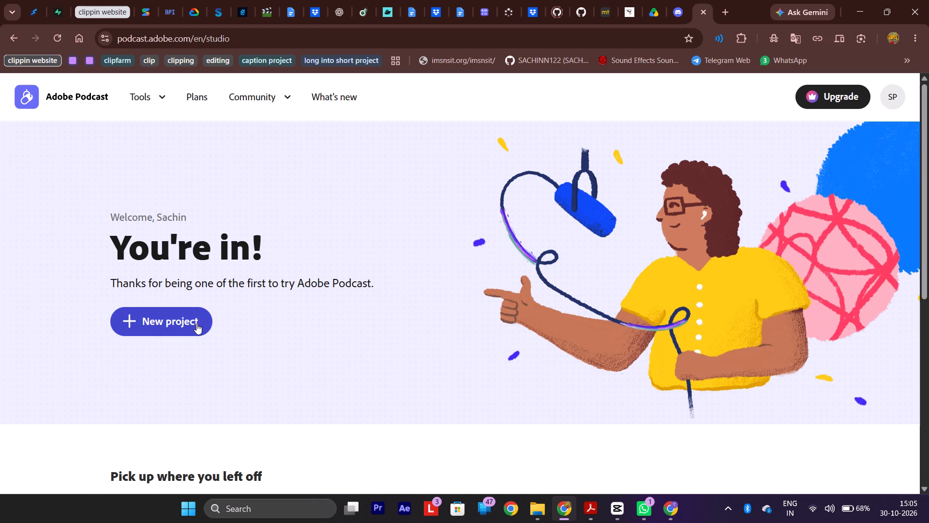
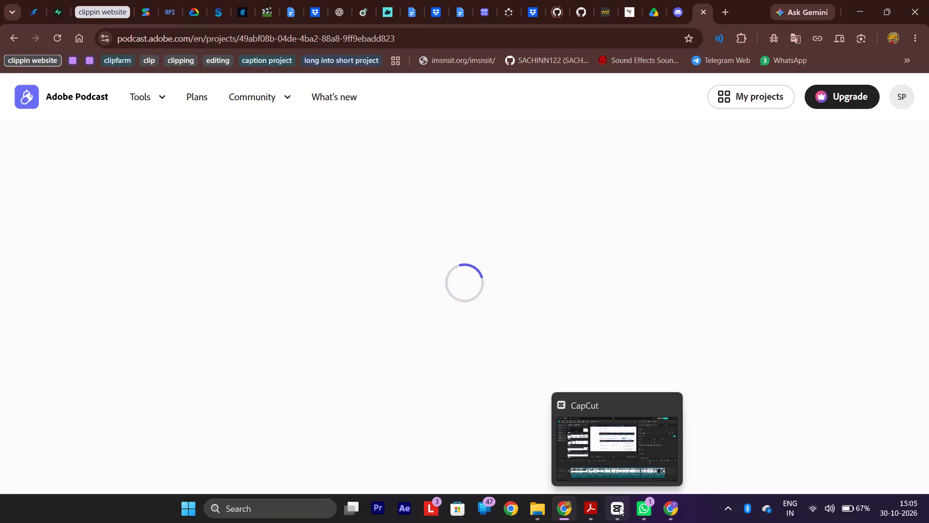
# Leave the loading Adobe Podcast project and switch to the other Chrome window with YouTube Shorts open.
pyautogui.click(618, 510)
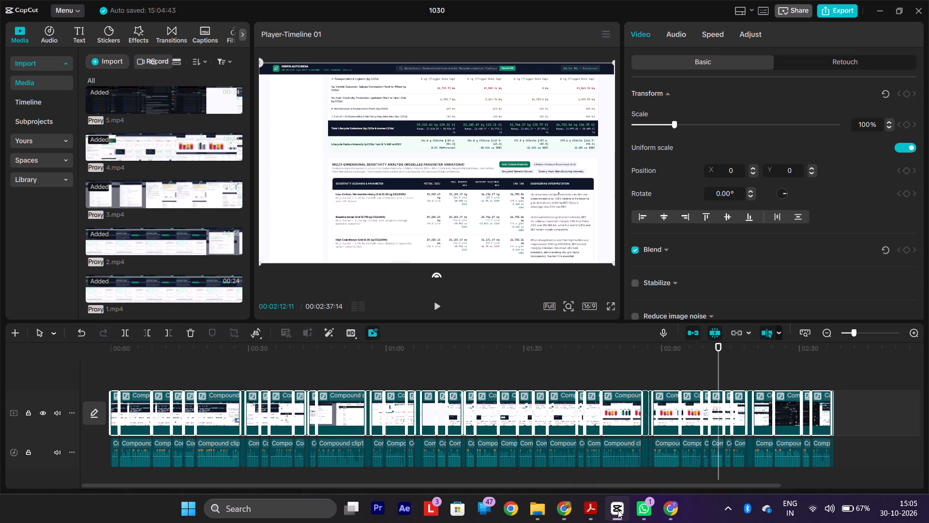
pyautogui.click(618, 510)
pyautogui.click(658, 503)
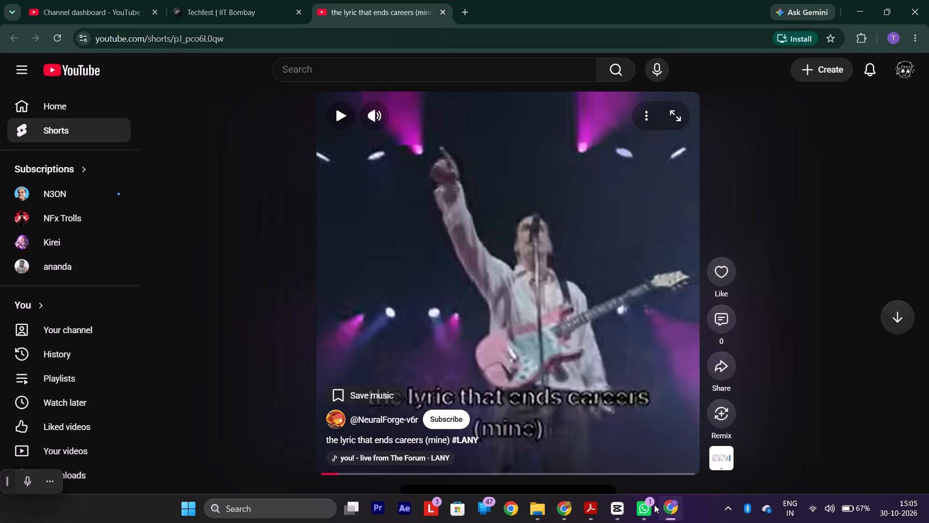
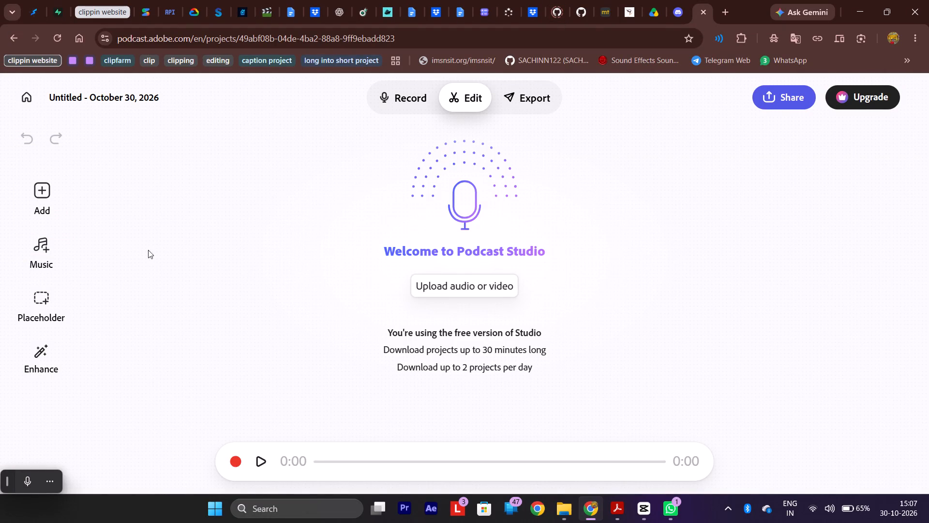
# Leave the untitled Podcast Studio project and go back through the visited pages to the Google results for "adobe podcast".
pyautogui.click(24, 94)
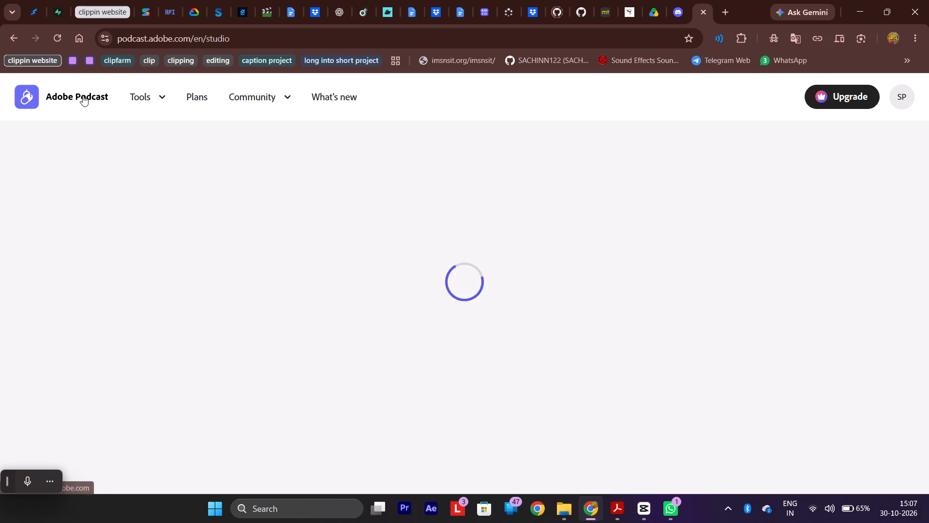
pyautogui.doubleClick(83, 95)
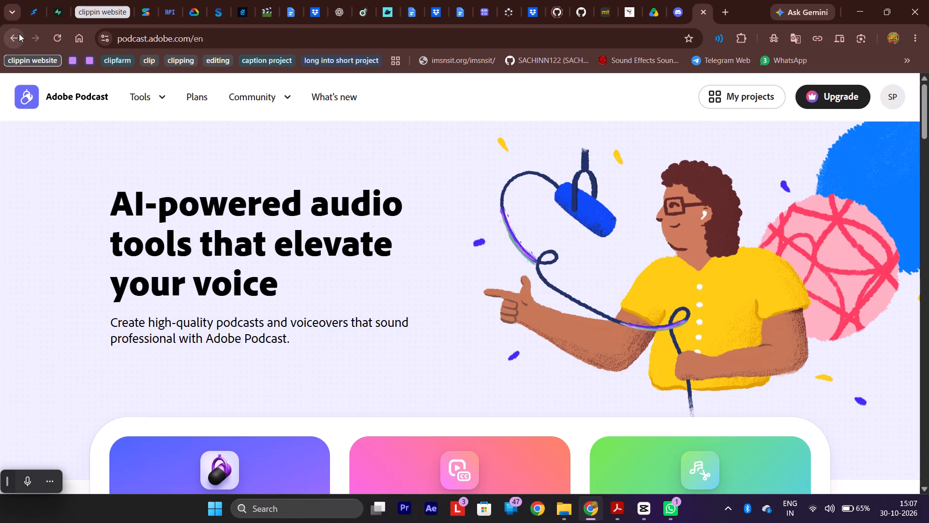
pyautogui.click(19, 33)
pyautogui.click(19, 33)
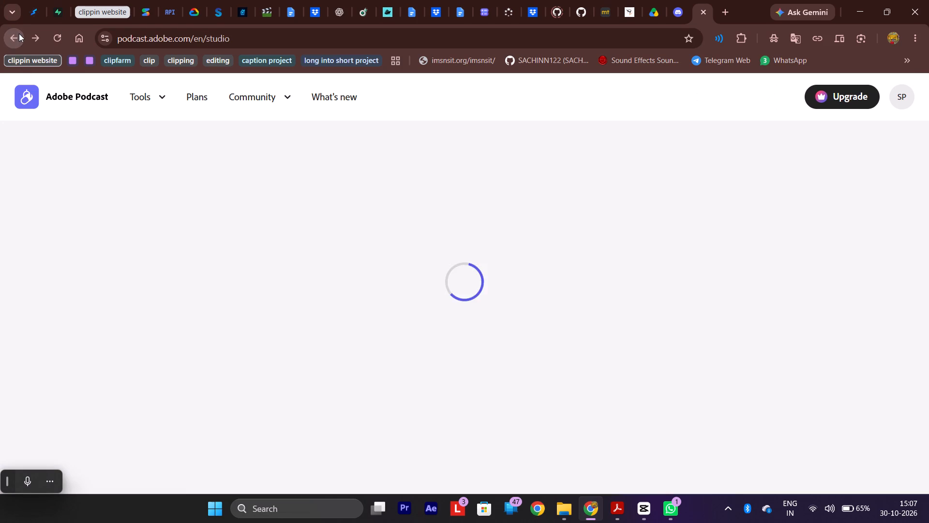
pyautogui.click(7, 33)
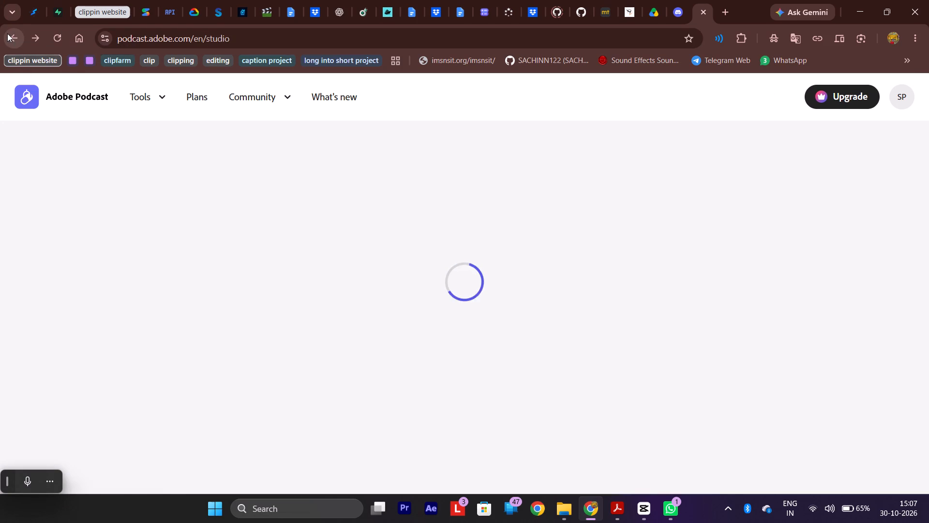
pyautogui.click(7, 33)
pyautogui.click(7, 33)
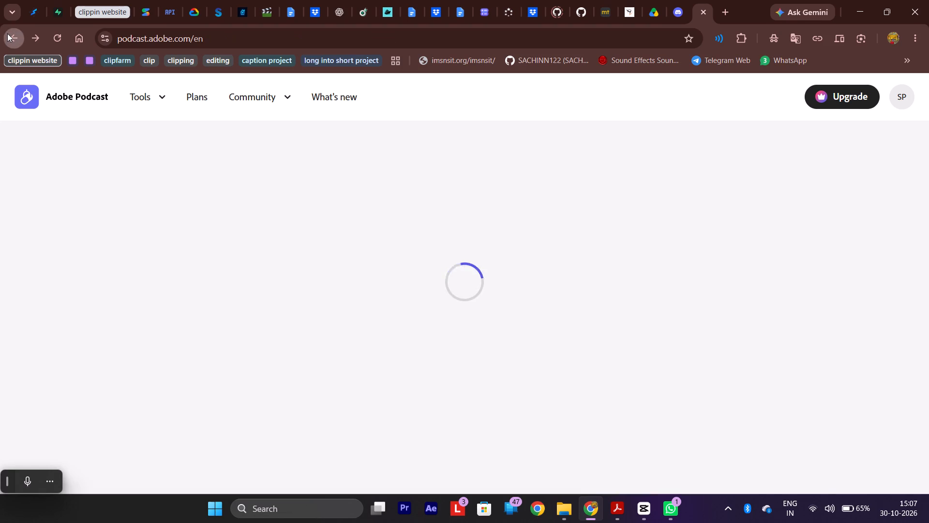
pyautogui.click(7, 33)
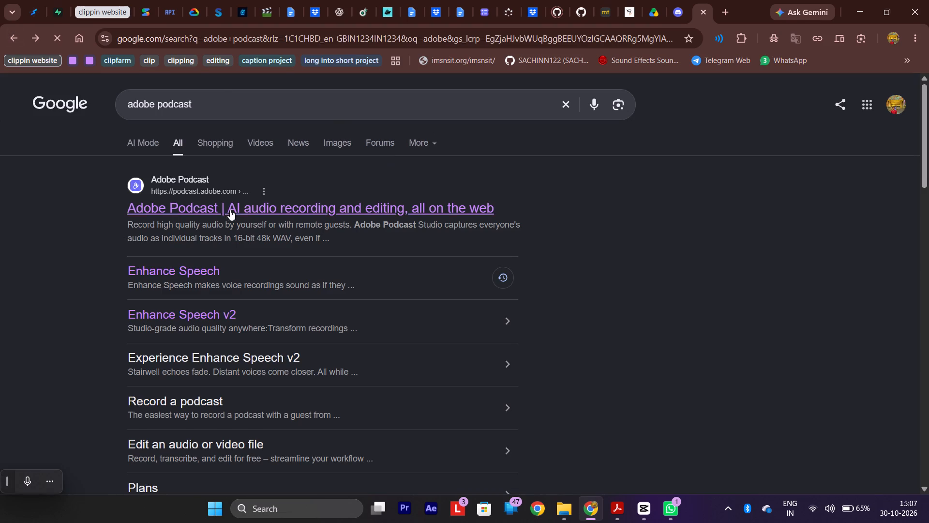
# Open the Enhance Speech v2 search result and look over its page for a place to upload audio.
pyautogui.click(182, 320)
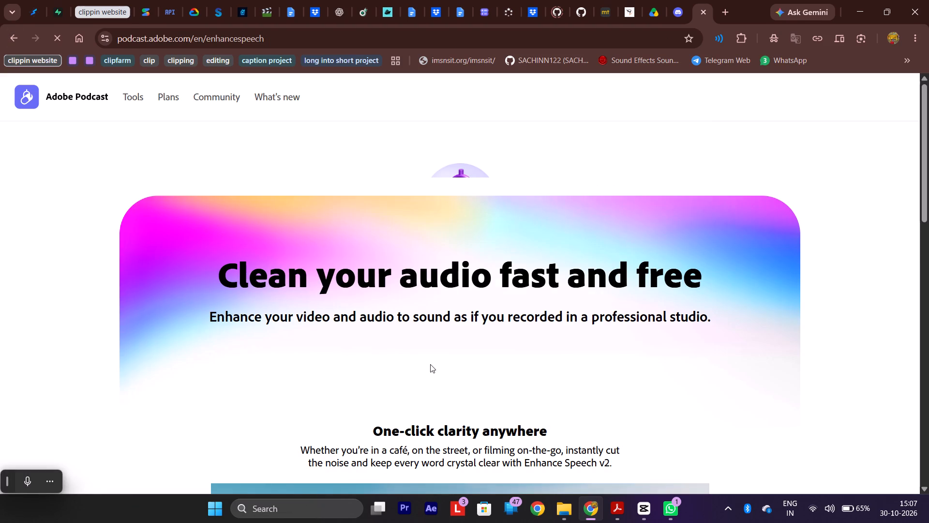
pyautogui.scroll(-7, 444, 382)
pyautogui.scroll(1, 444, 382)
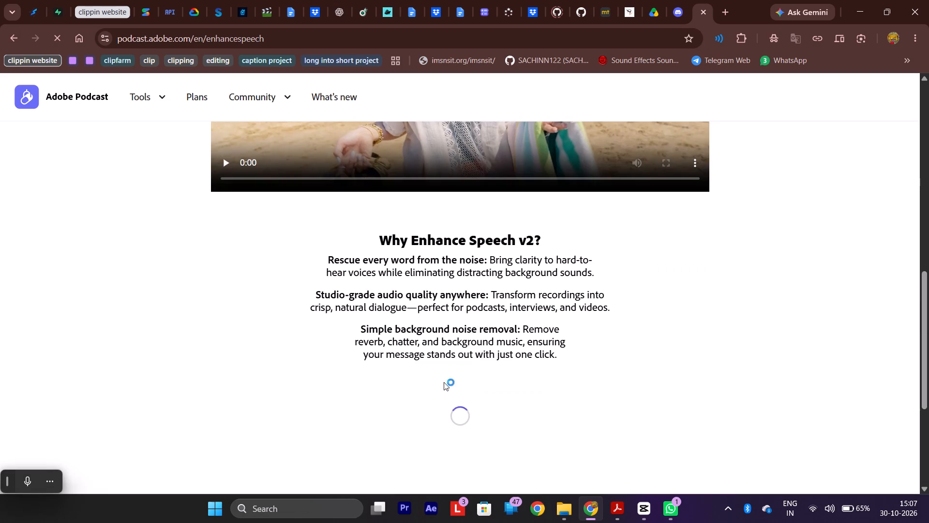
pyautogui.scroll(7, 444, 382)
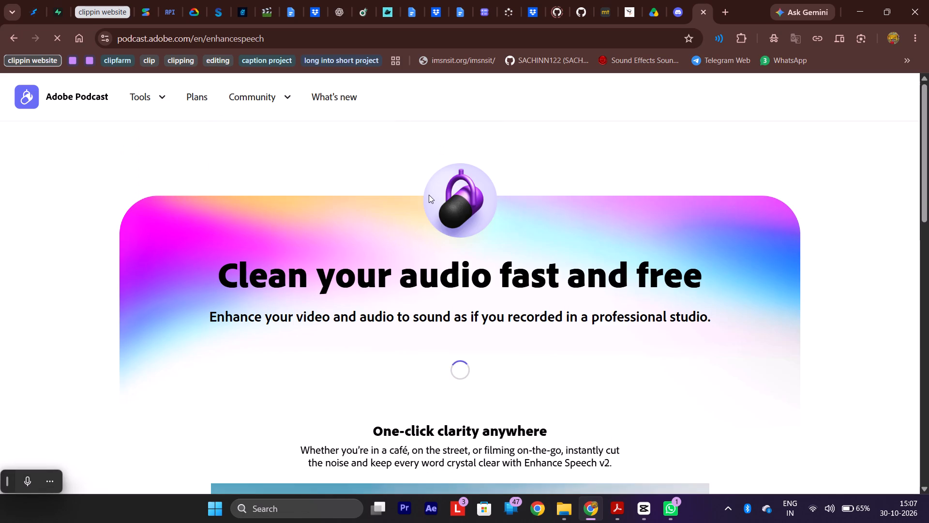
pyautogui.doubleClick(435, 212)
pyautogui.scroll(-4, 474, 372)
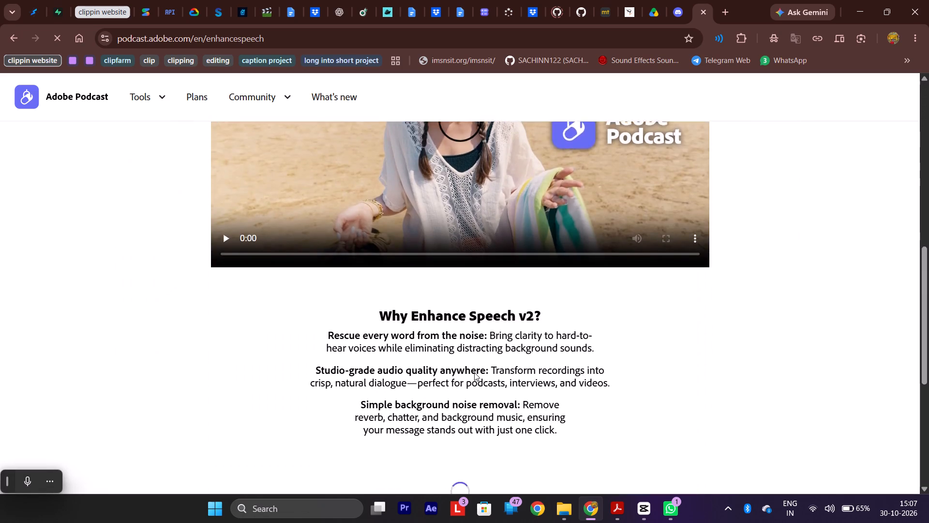
pyautogui.scroll(1, 474, 372)
# Return to the "adobe podcast" search results and look through the listed Adobe Podcast links for an Enhance Speech page.
pyautogui.hscroll(11, 474, 372)
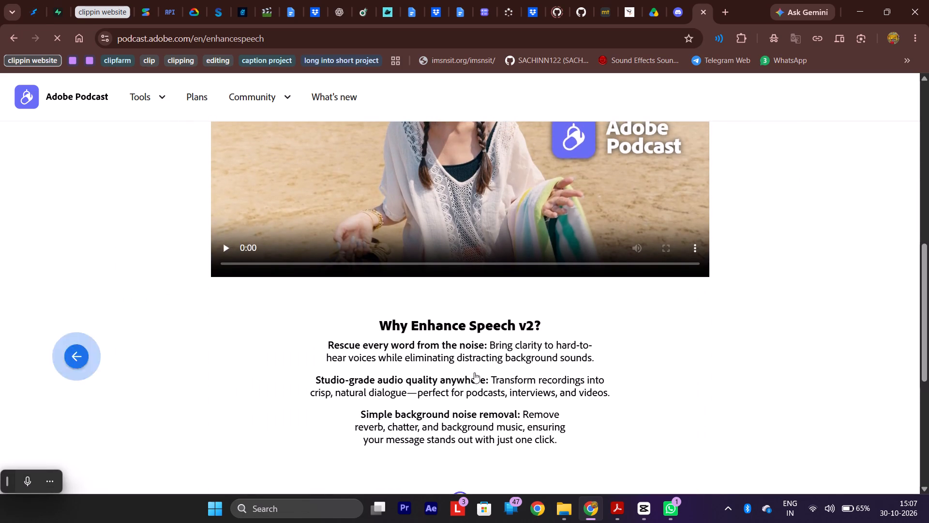
pyautogui.scroll(-2, 235, 249)
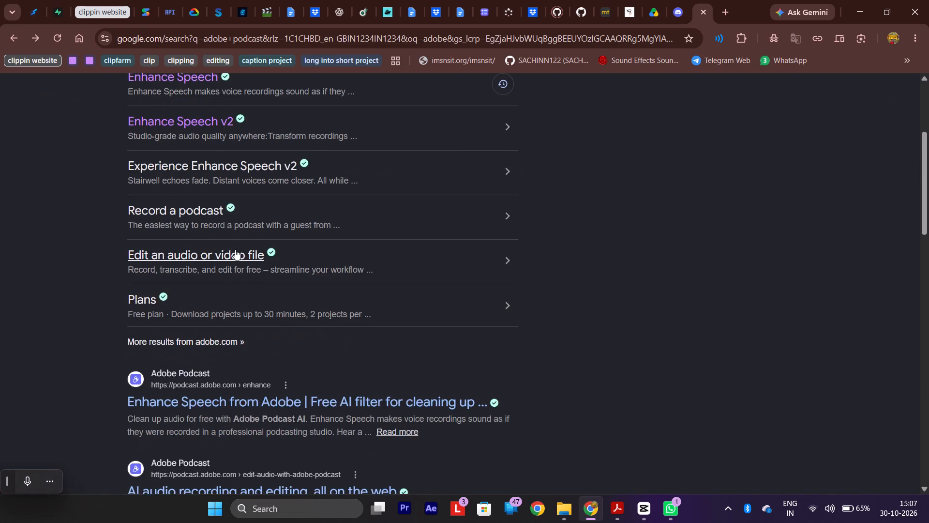
pyautogui.scroll(1, 235, 249)
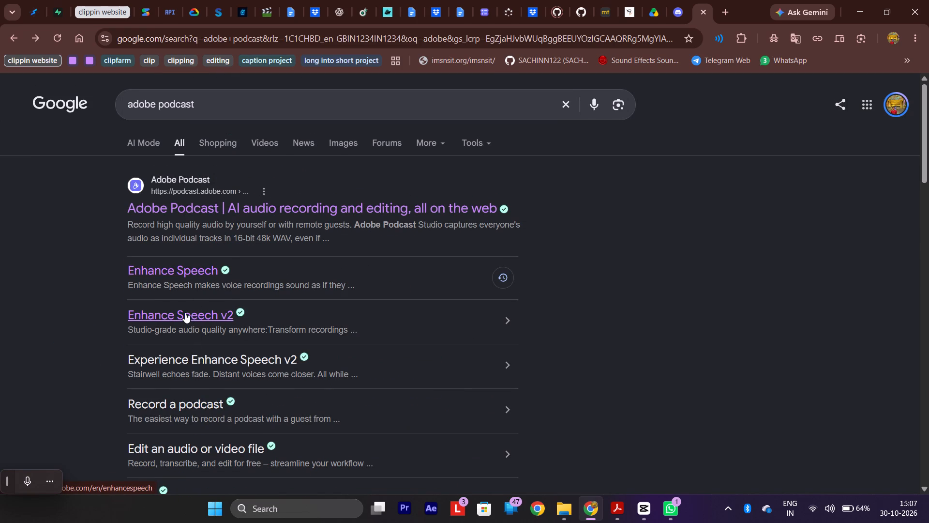
# Open the Enhance Speech v2 page from the "adobe podcast" search results.
pyautogui.click(185, 312)
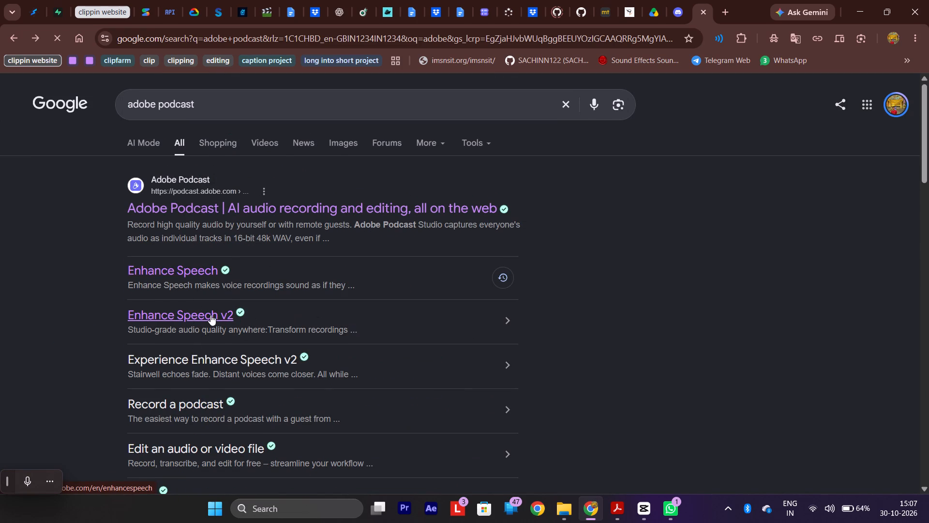
pyautogui.doubleClick(210, 315)
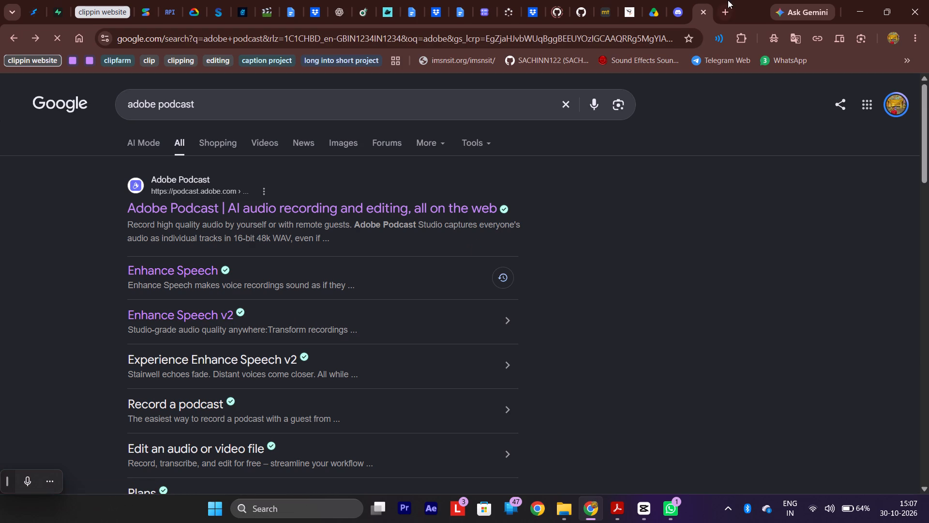
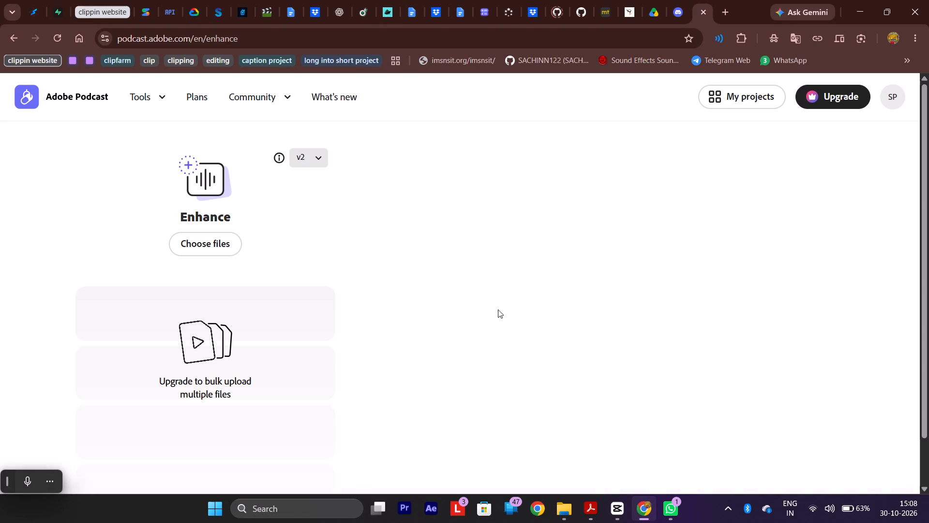
# Upload the audio file 222 from the card clips folder to Adobe Podcast's Enhance tool.
pyautogui.click(215, 248)
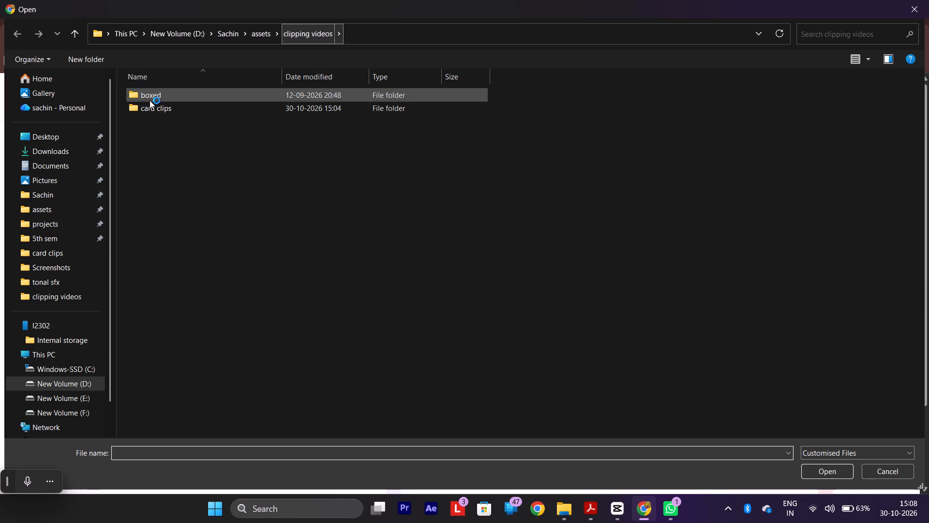
pyautogui.doubleClick(165, 105)
pyautogui.click(205, 108)
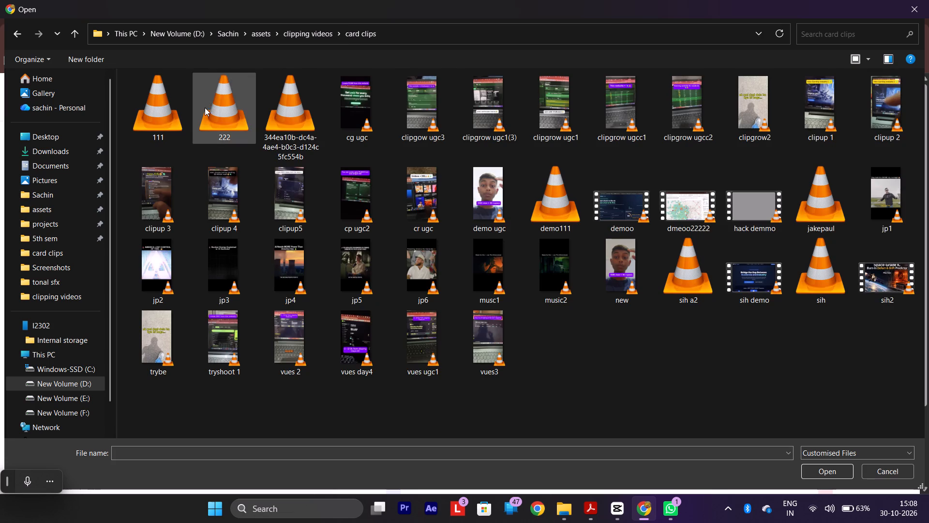
pyautogui.press('Return')
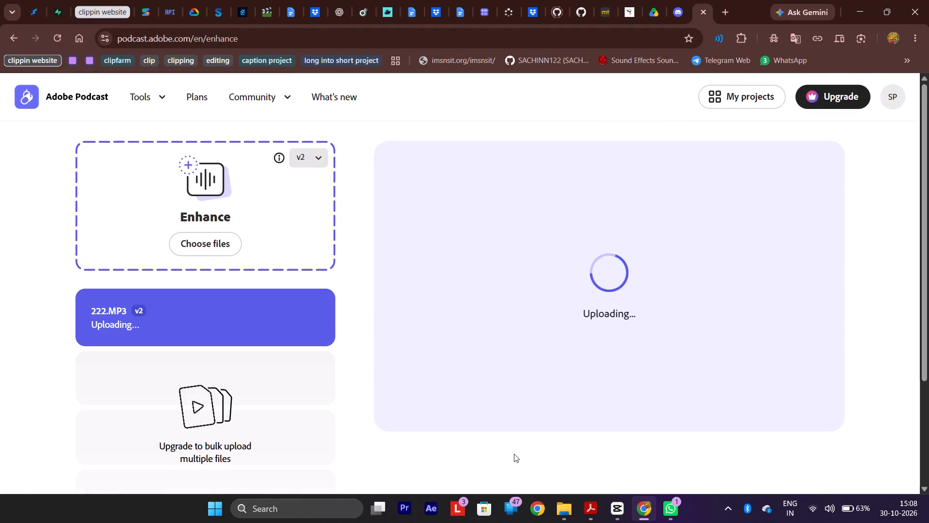
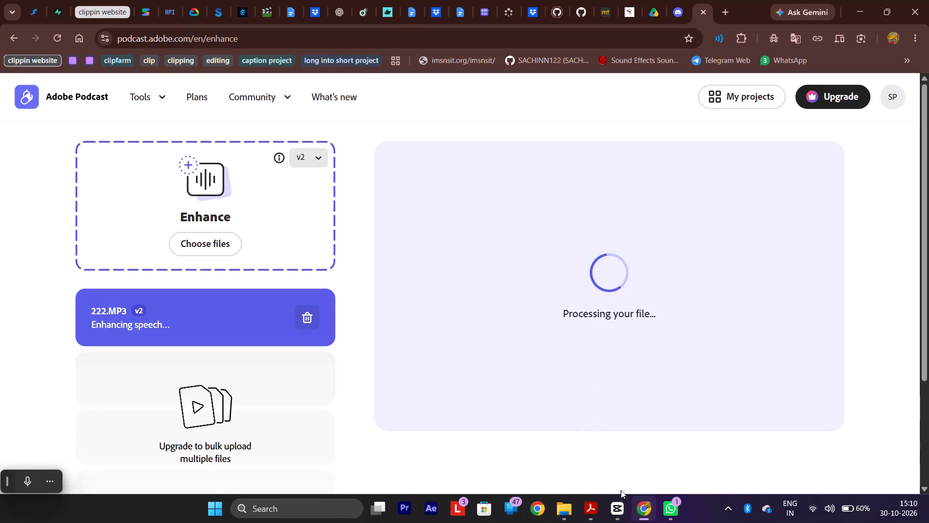
# Switch from the Adobe Podcast page to the CapCut project 1030 while the audio file 222 is being enhanced.
pyautogui.click(641, 514)
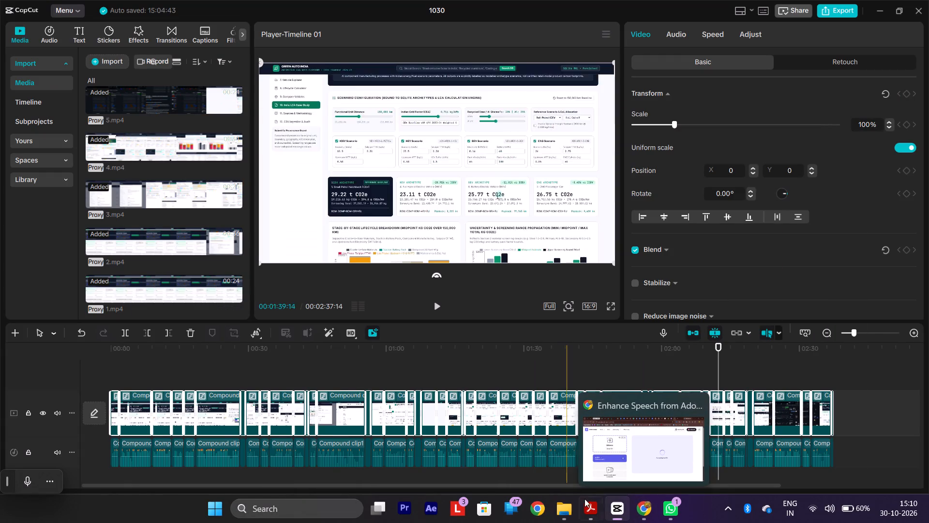
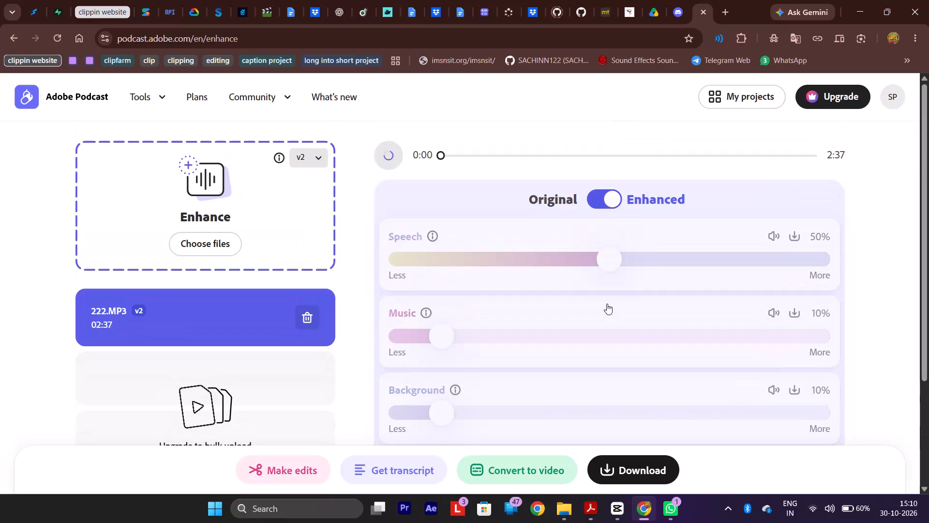
# Download the enhanced version of 222.MP3 from Adobe Podcast and bring up the browser's recent downloads.
pyautogui.scroll(1, 607, 304)
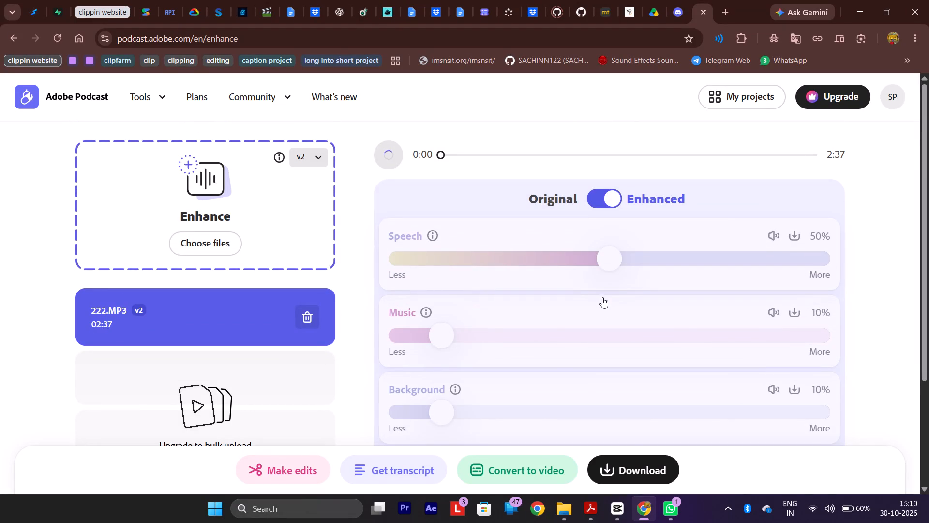
pyautogui.click(651, 467)
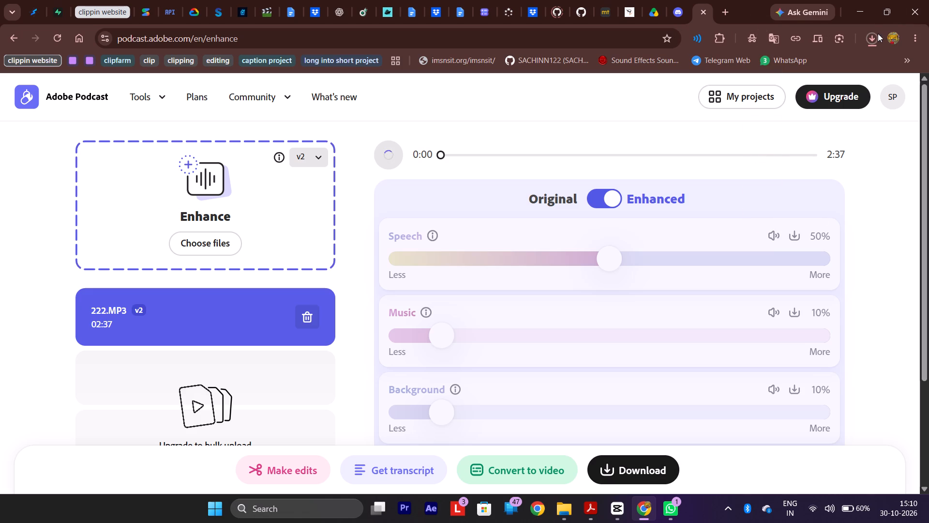
pyautogui.click(874, 37)
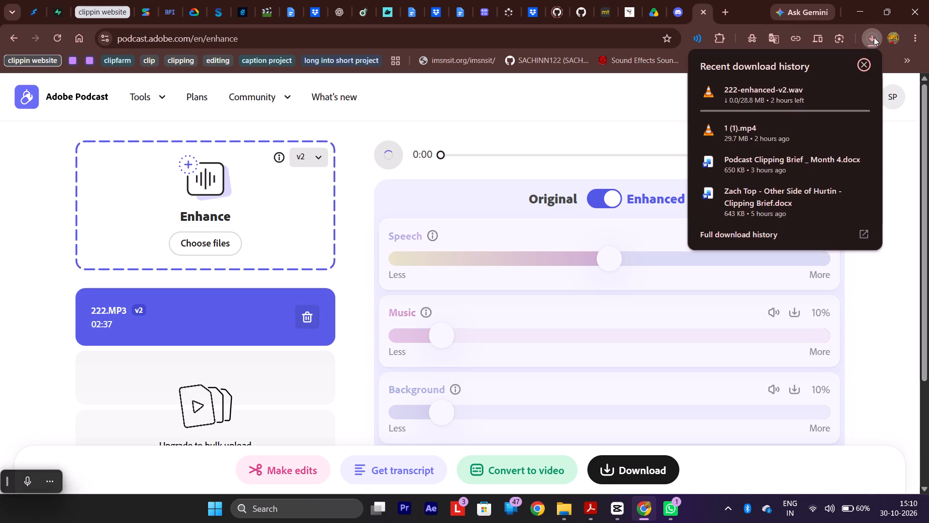
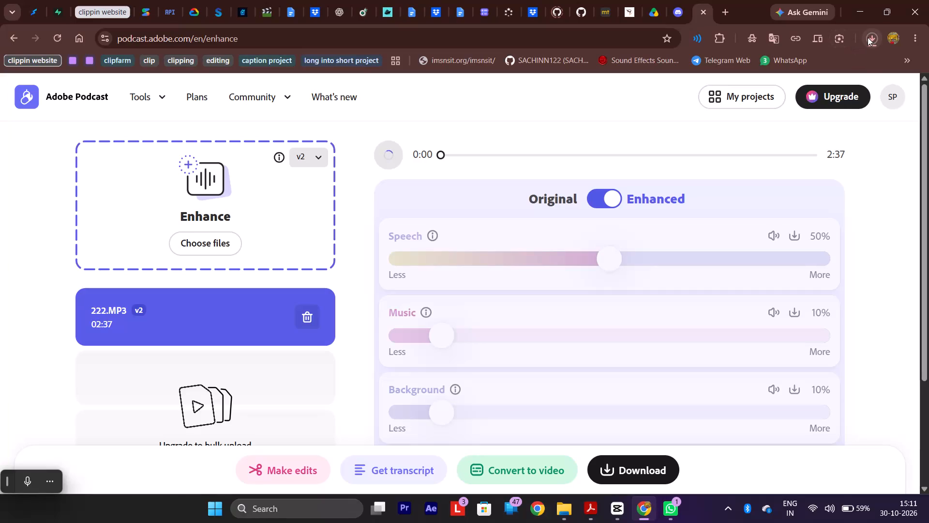
# Check the progress of the enhanced audio file in the browser's recent download history.
pyautogui.click(868, 37)
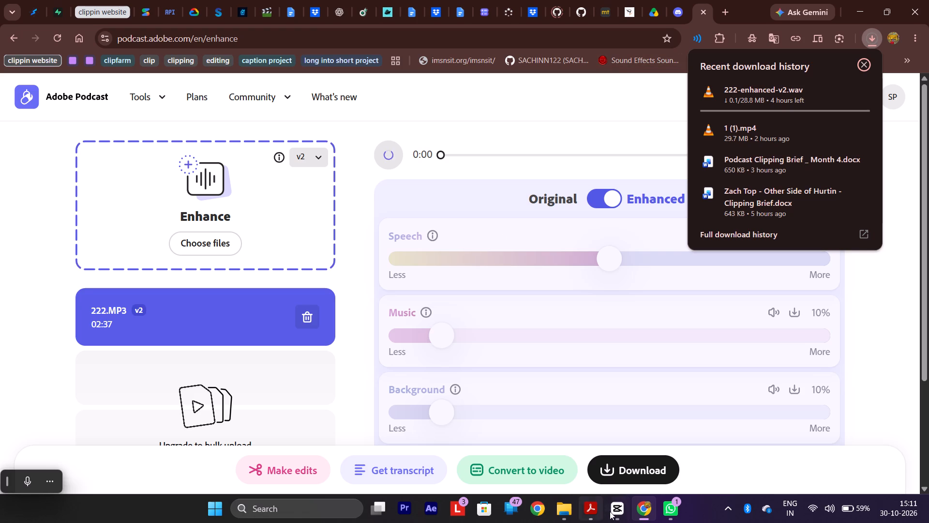
# Switch to Adobe Acrobat and close it together with all its open document tabs.
pyautogui.click(594, 518)
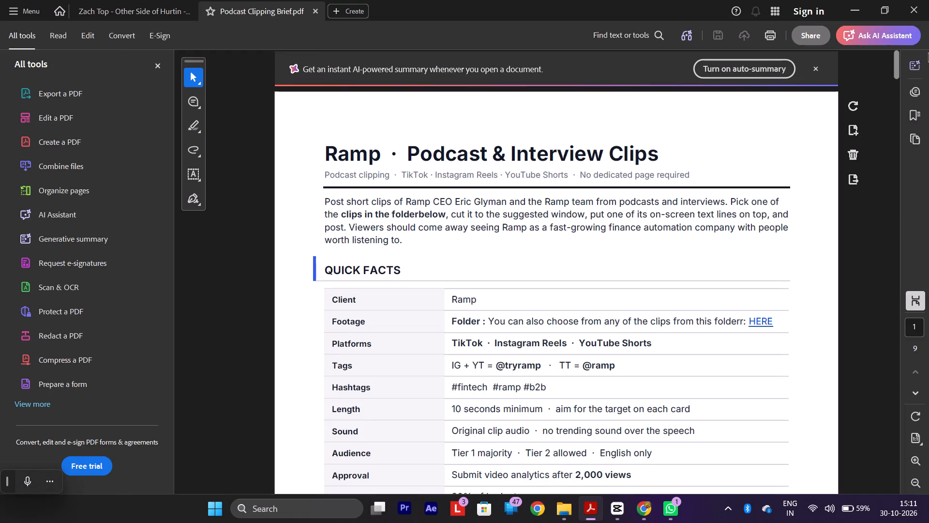
pyautogui.click(928, 0)
pyautogui.press('Return')
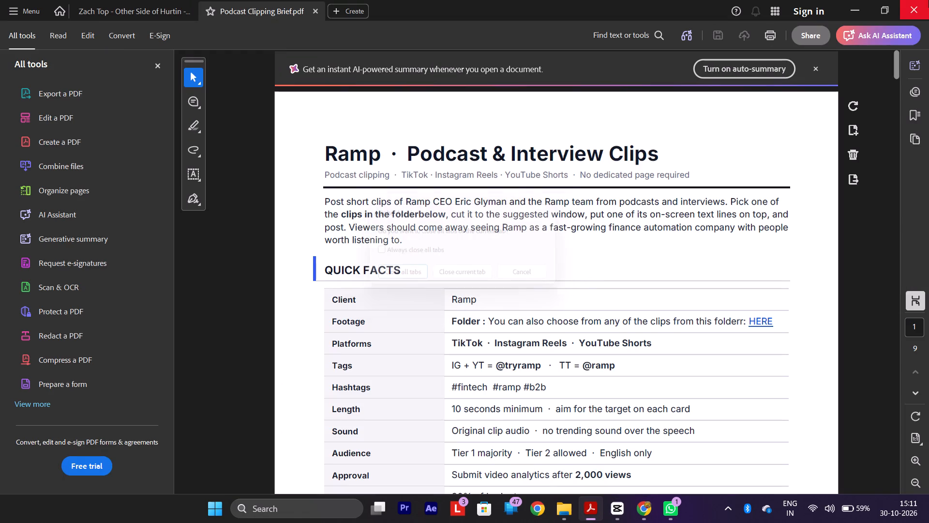
# Look in the Downloads folder in File Explorer for the enhanced audio, and return to the CapCut project.
pyautogui.click(586, 519)
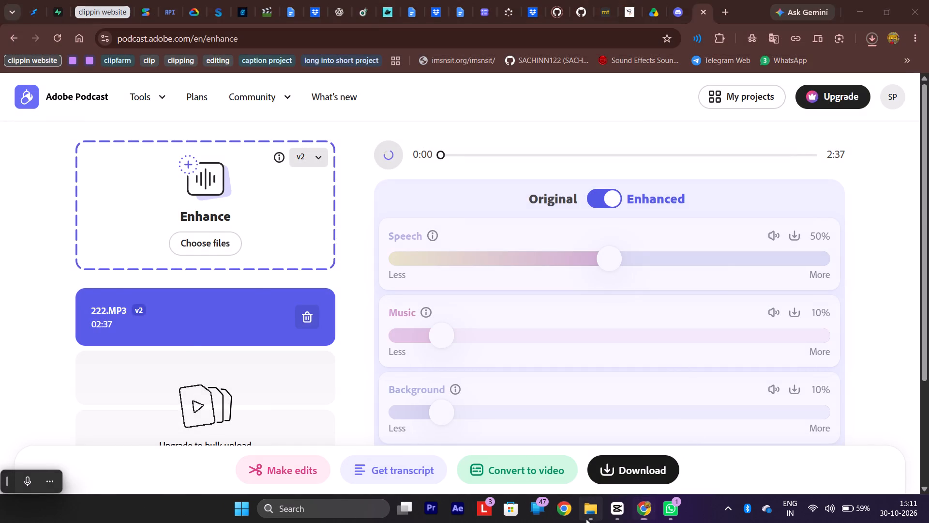
pyautogui.click(694, 253)
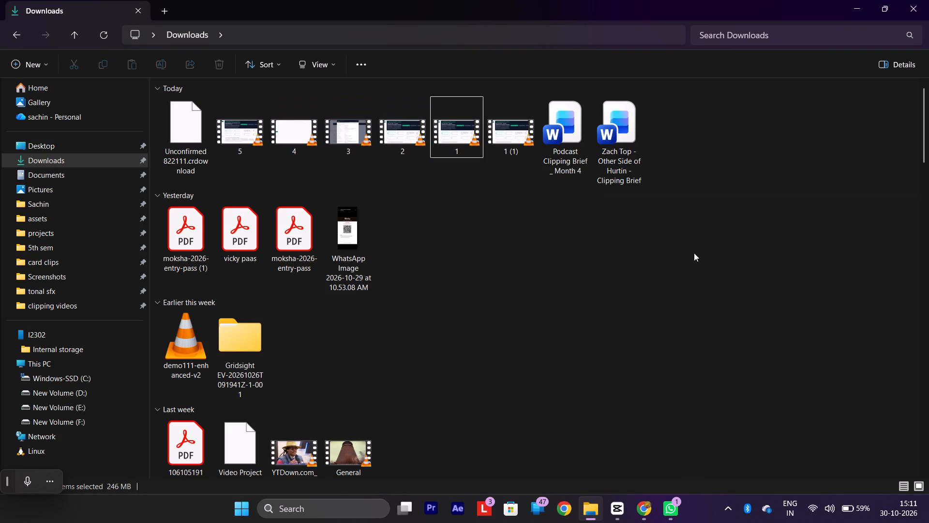
pyautogui.click(619, 506)
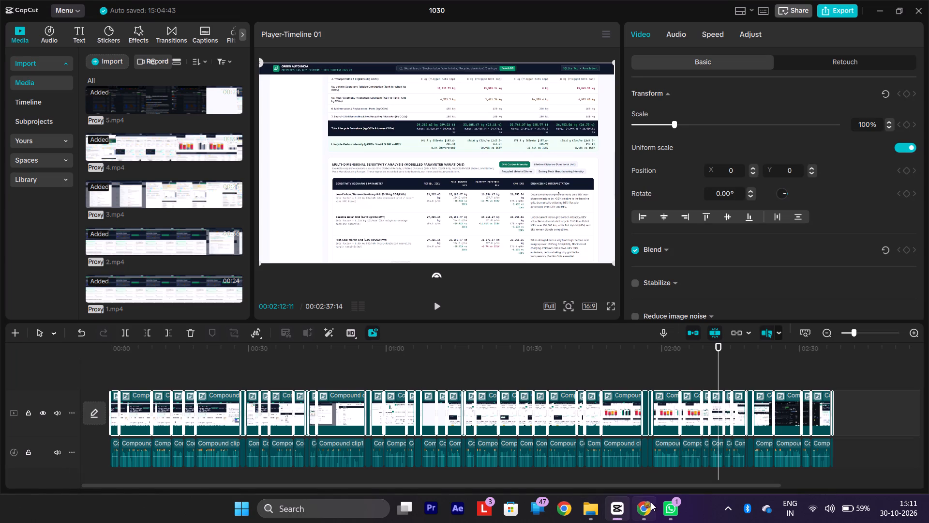
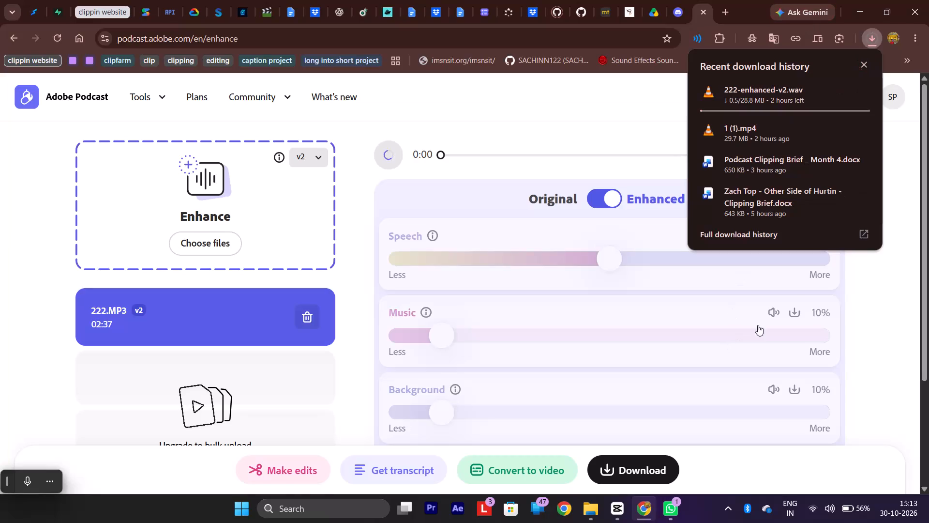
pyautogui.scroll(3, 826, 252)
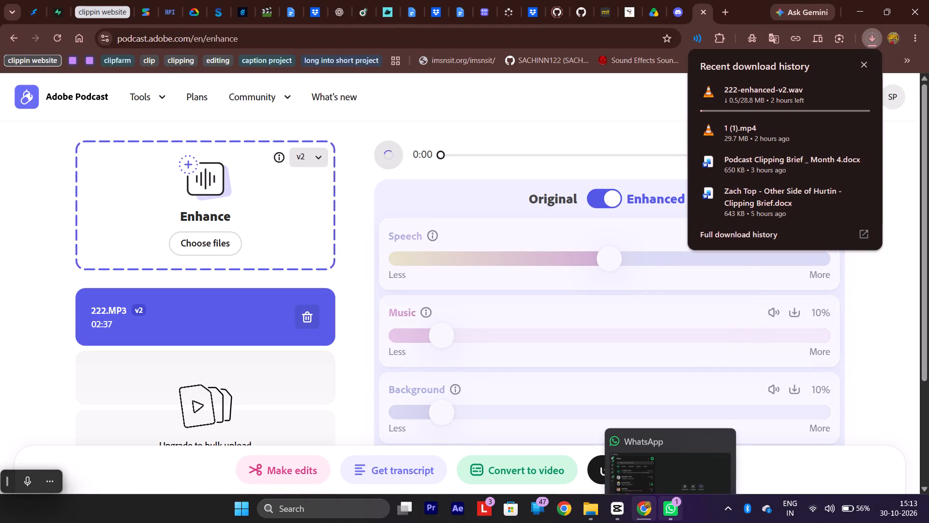
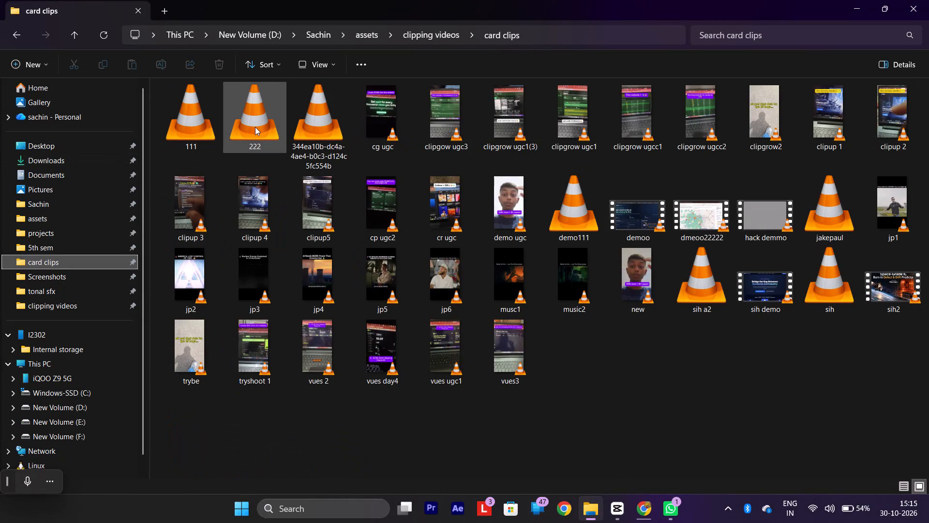
# Copy the file 222 from the card clips folder into the internal storage of the iQOO Z9 5G phone.
pyautogui.click(255, 127)
pyautogui.hotkey('ctrl', 'c')
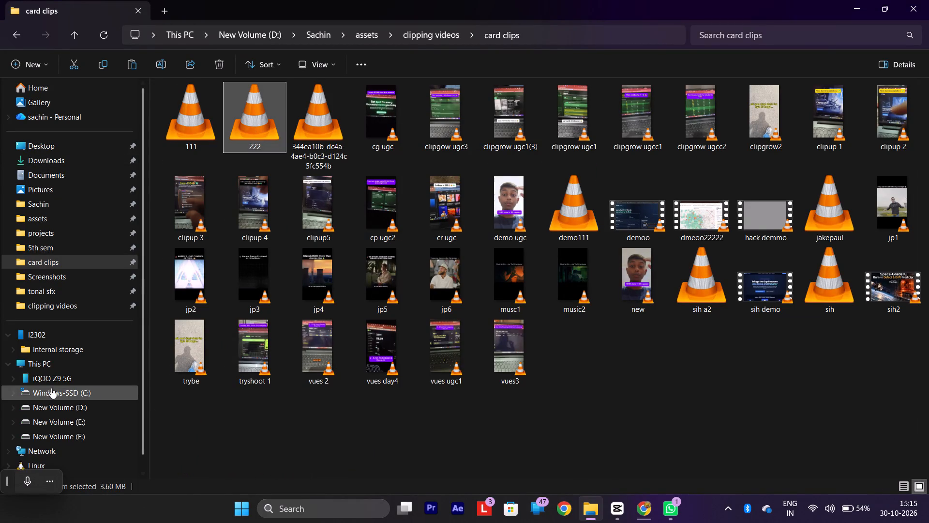
pyautogui.click(97, 381)
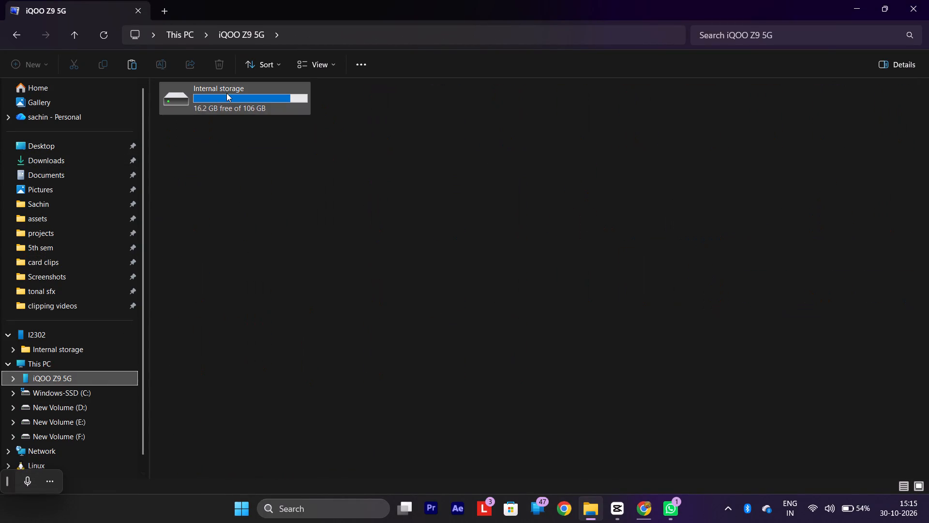
pyautogui.doubleClick(226, 93)
pyautogui.hotkey('ctrl', 'v')
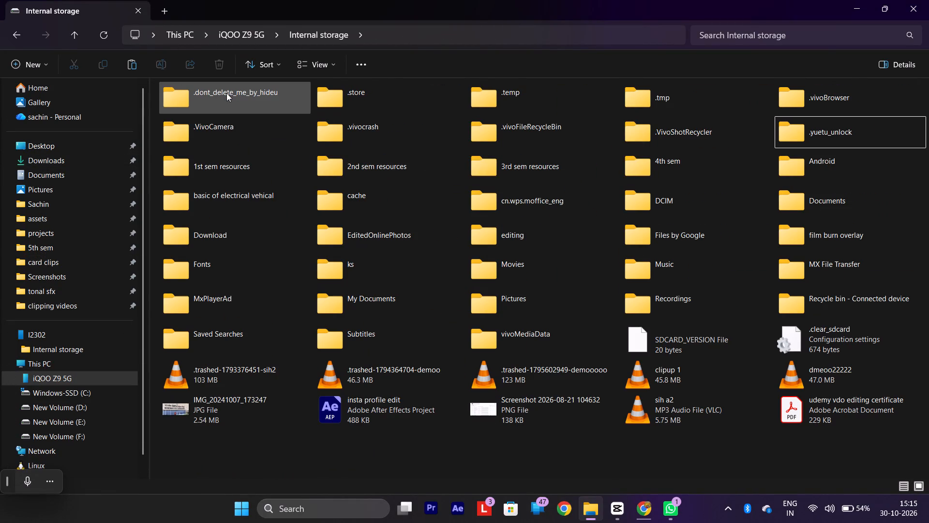
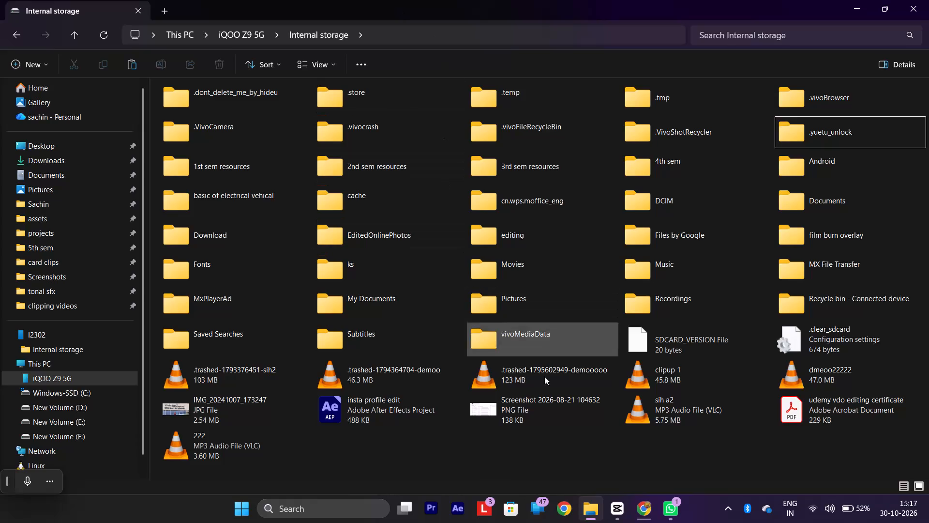
# Switch to Chrome and restart the stalled download of 222-enhanced-v2.wav by pausing and resuming it.
pyautogui.click(641, 522)
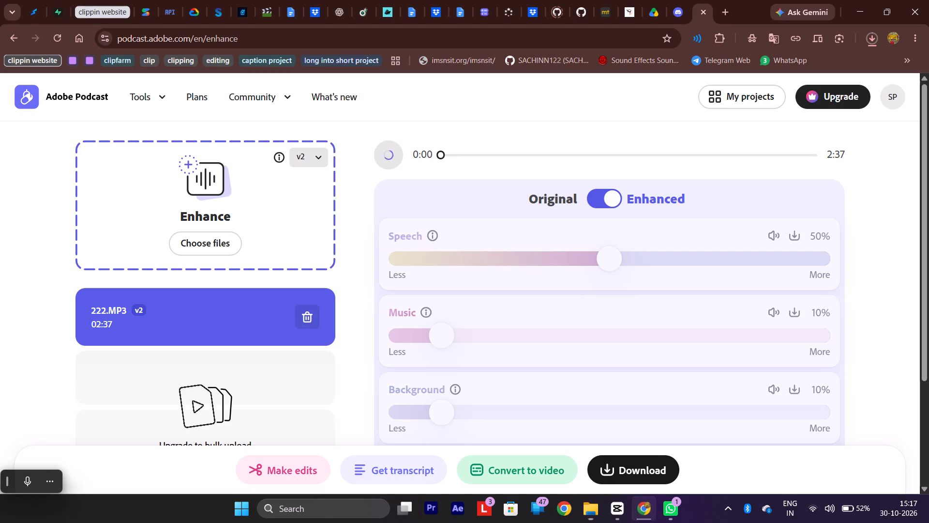
pyautogui.click(866, 35)
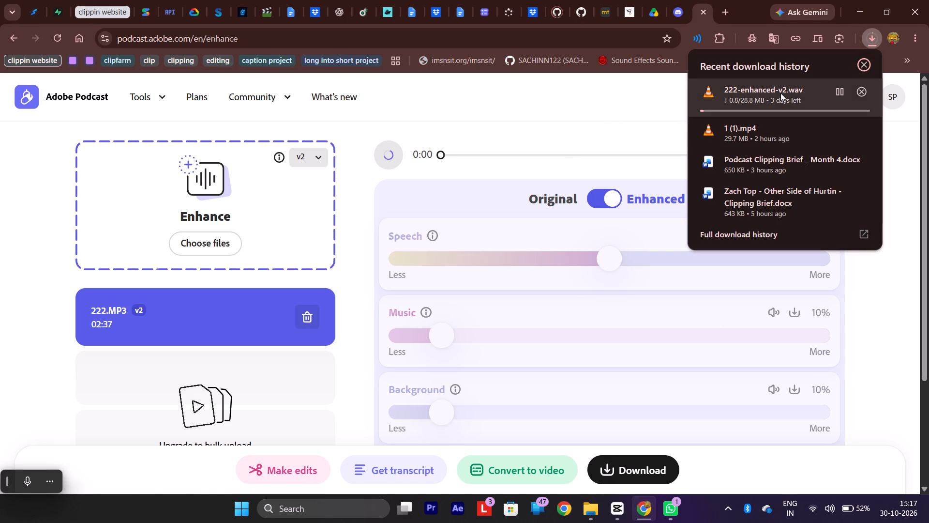
pyautogui.click(843, 93)
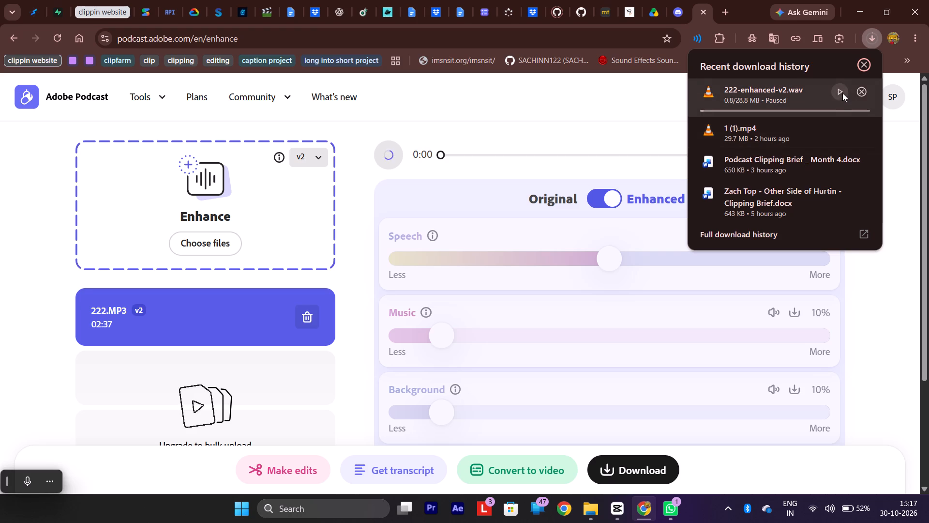
pyautogui.click(842, 92)
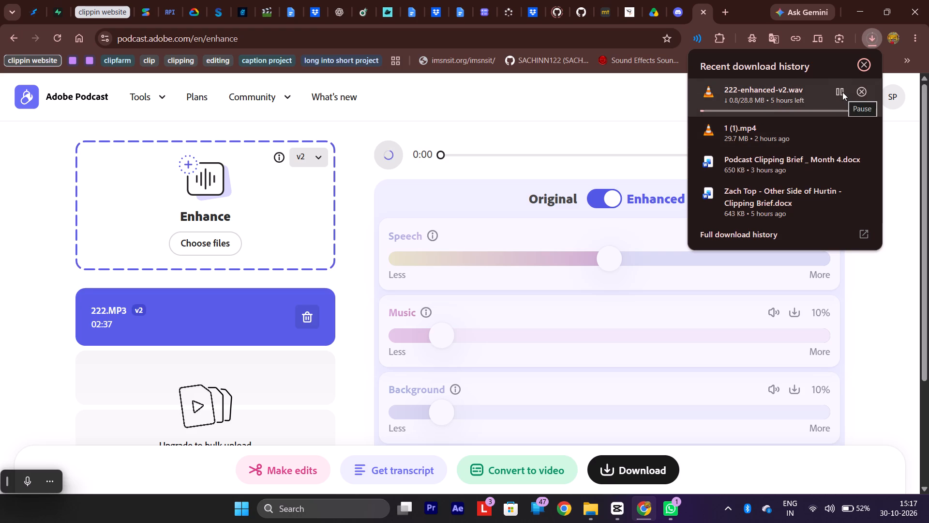
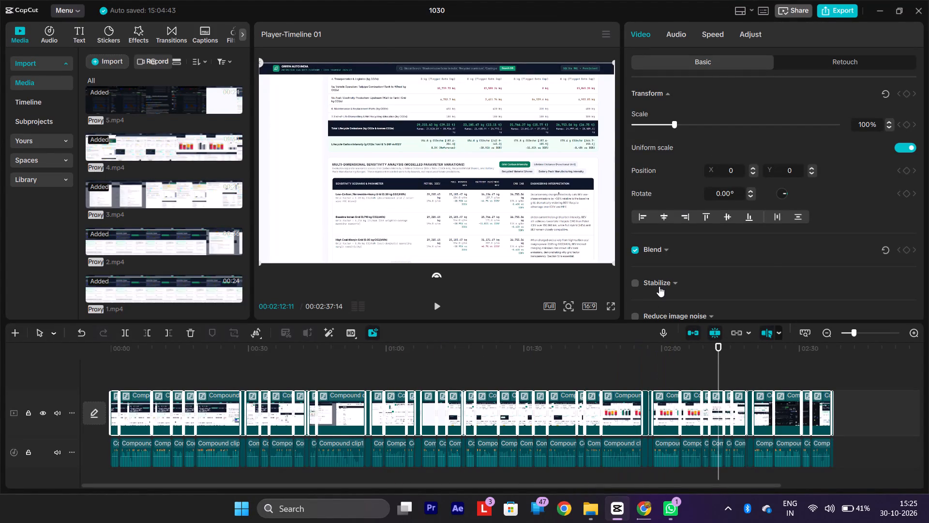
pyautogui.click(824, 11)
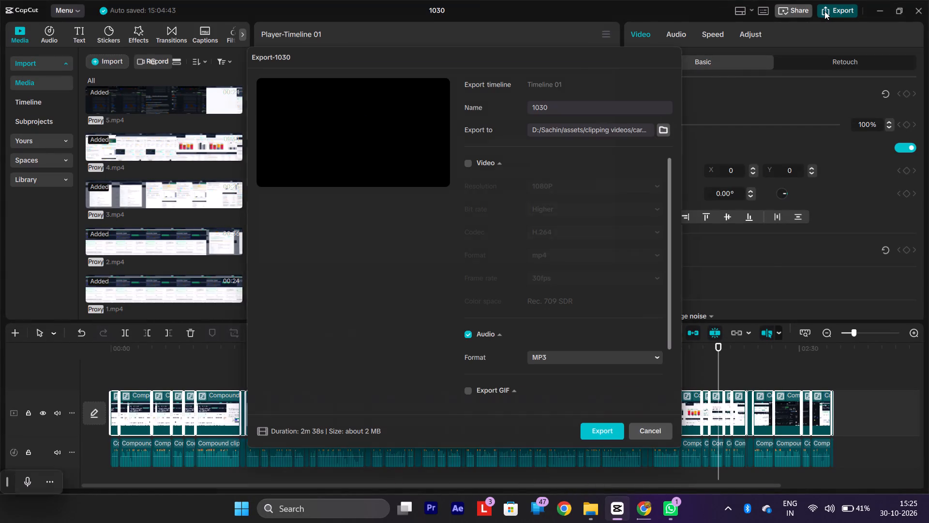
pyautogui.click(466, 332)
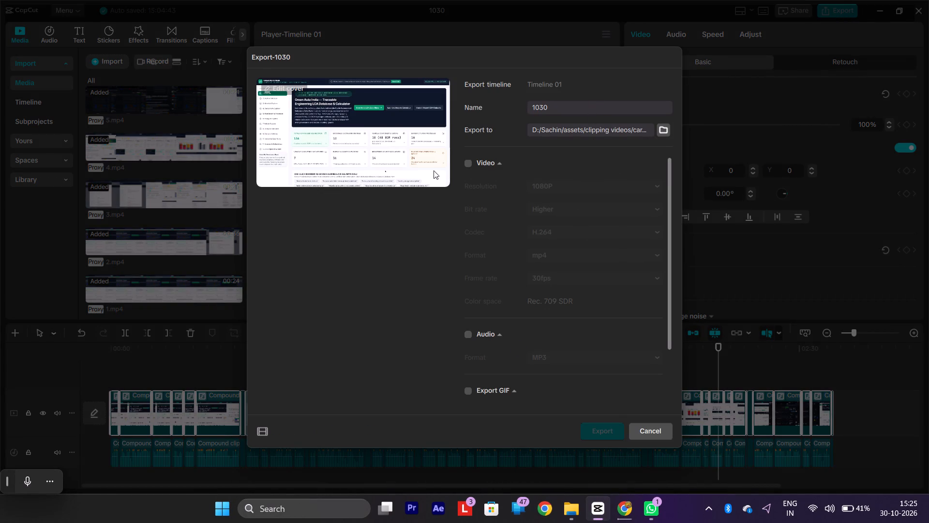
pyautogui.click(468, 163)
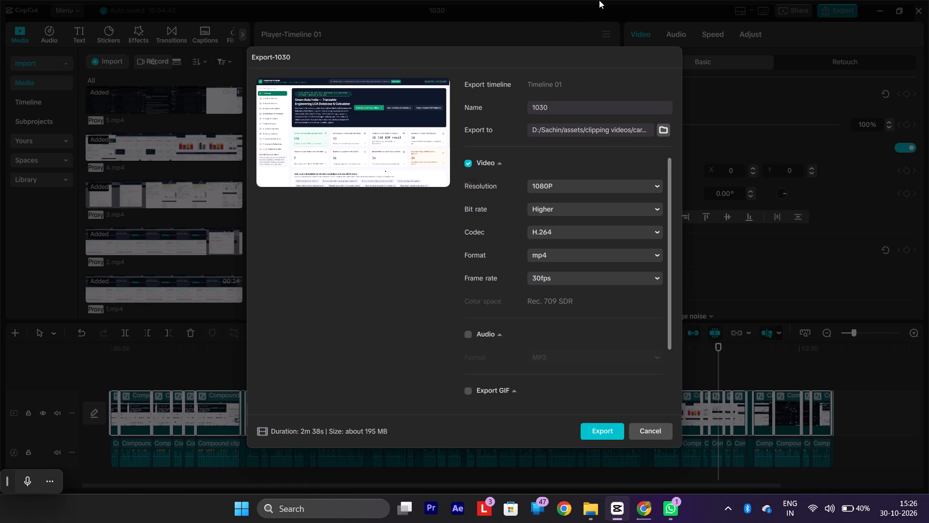
# Switch to File Explorer and open the editing folder in the phone's internal storage.
pyautogui.click(600, 522)
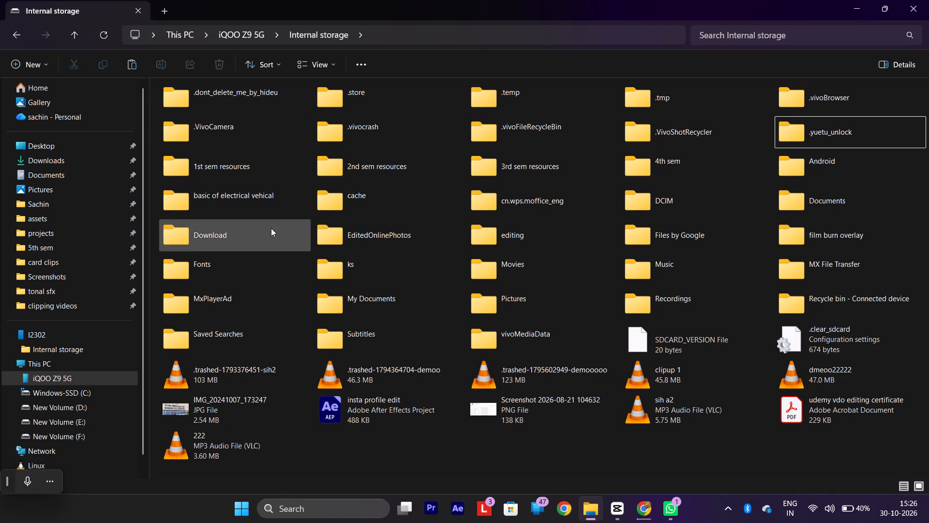
pyautogui.click(280, 445)
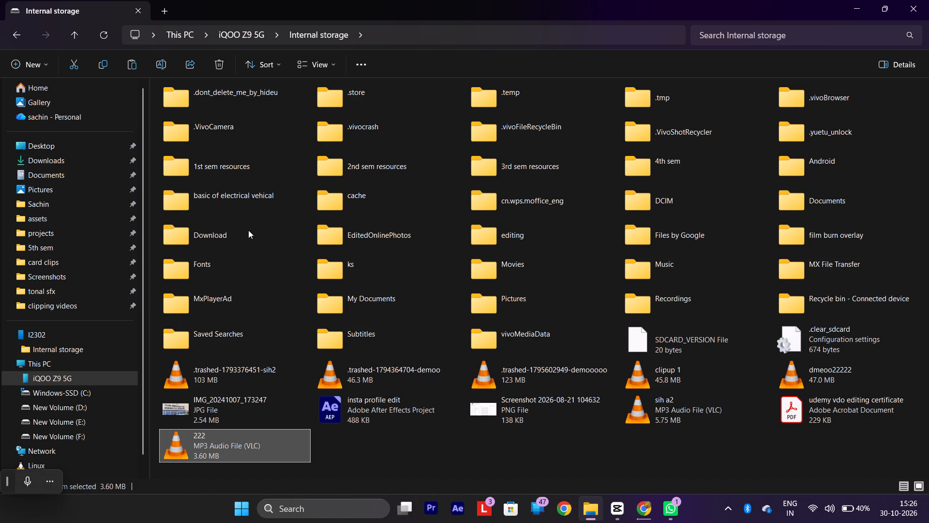
pyautogui.doubleClick(529, 233)
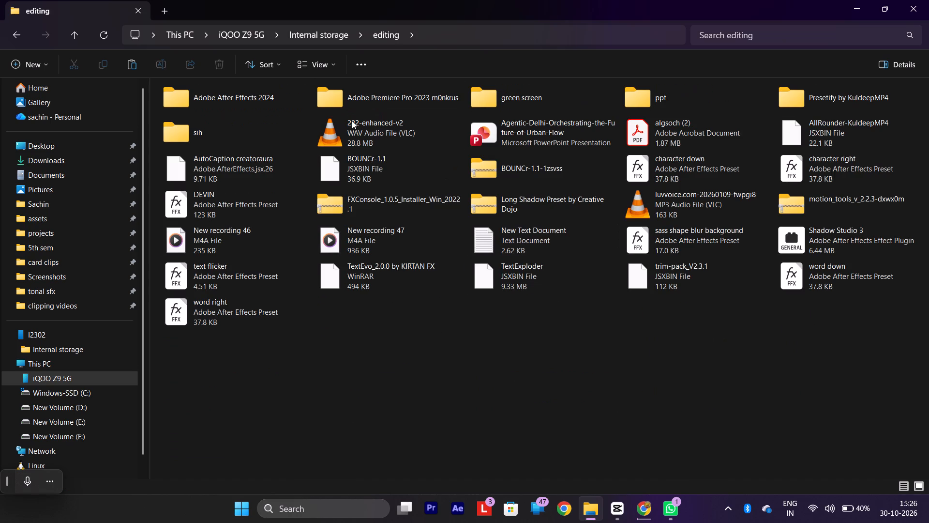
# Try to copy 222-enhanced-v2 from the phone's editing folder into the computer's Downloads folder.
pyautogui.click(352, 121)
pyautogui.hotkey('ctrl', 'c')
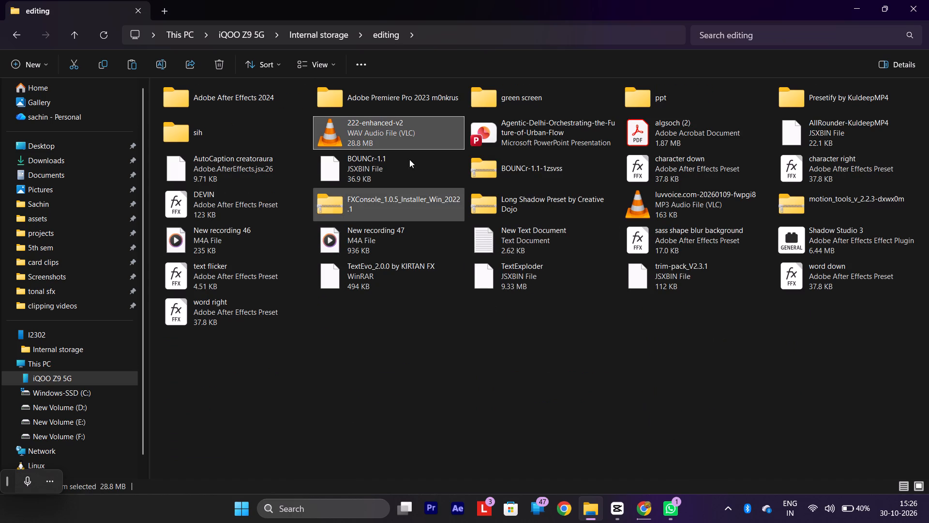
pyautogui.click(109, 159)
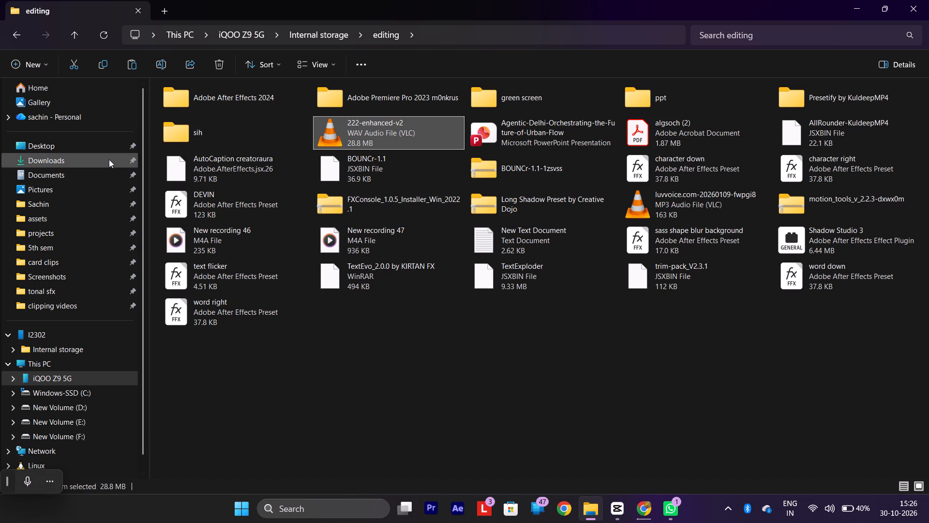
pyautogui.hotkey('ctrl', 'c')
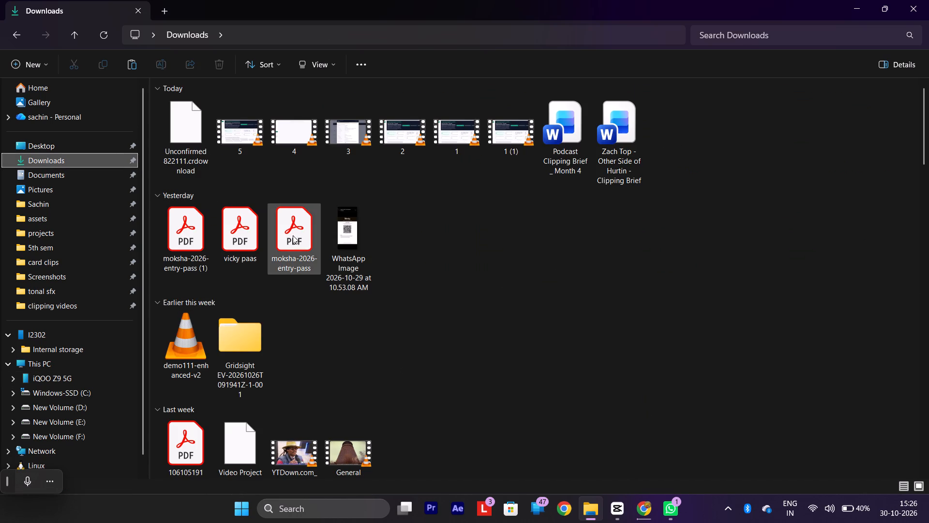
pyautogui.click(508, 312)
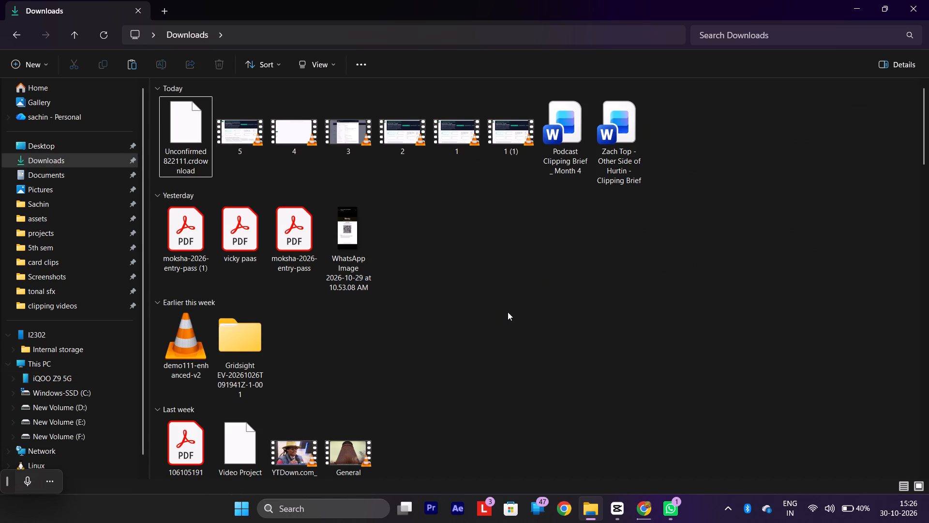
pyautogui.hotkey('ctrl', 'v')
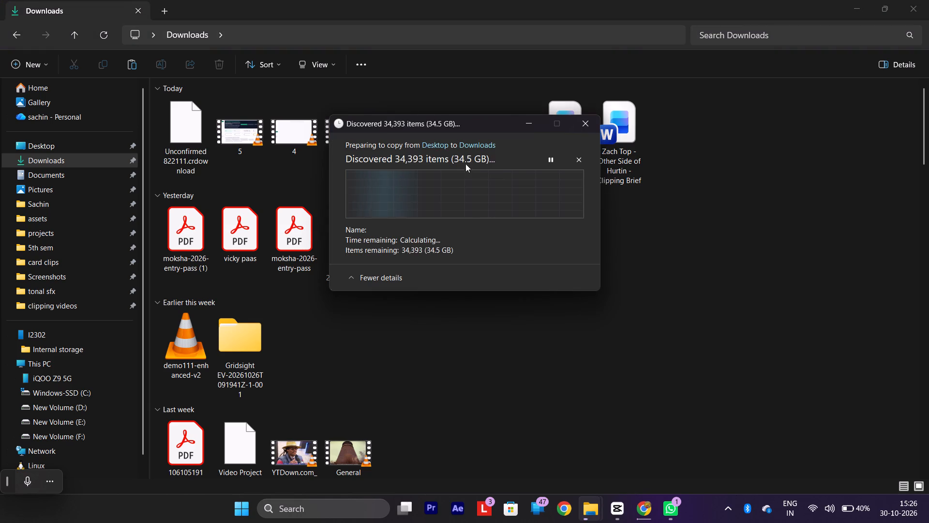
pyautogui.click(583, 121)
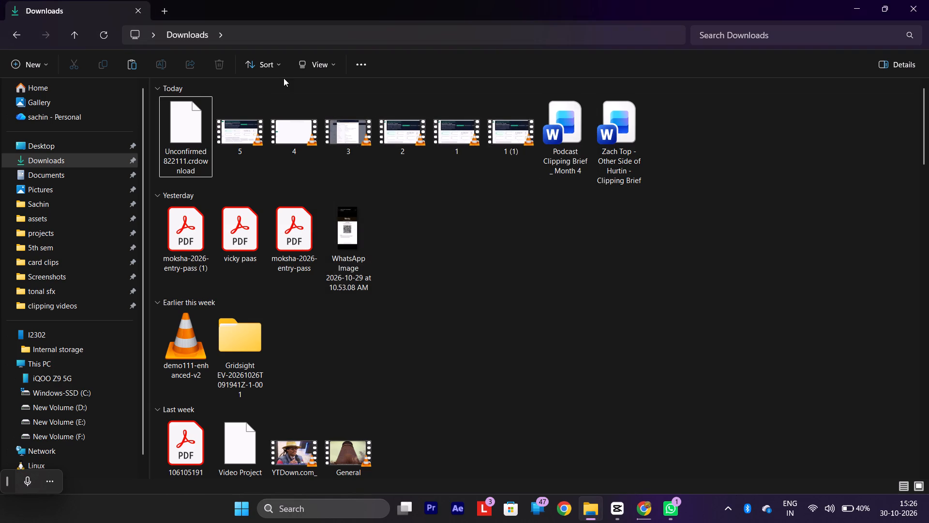
# Return to the phone's editing folder and copy 222-enhanced-v2 into the computer's Downloads folder.
pyautogui.click(21, 35)
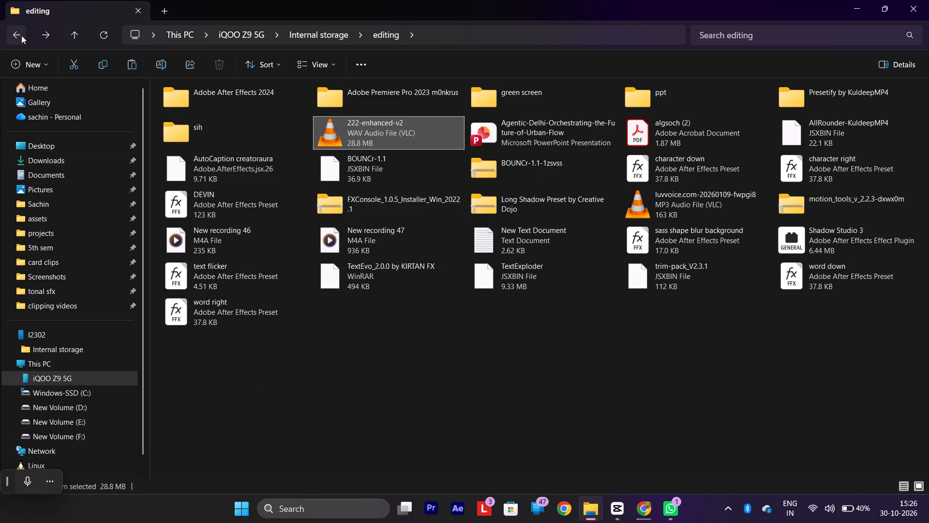
pyautogui.click(379, 133)
pyautogui.hotkey('ctrl', 'c')
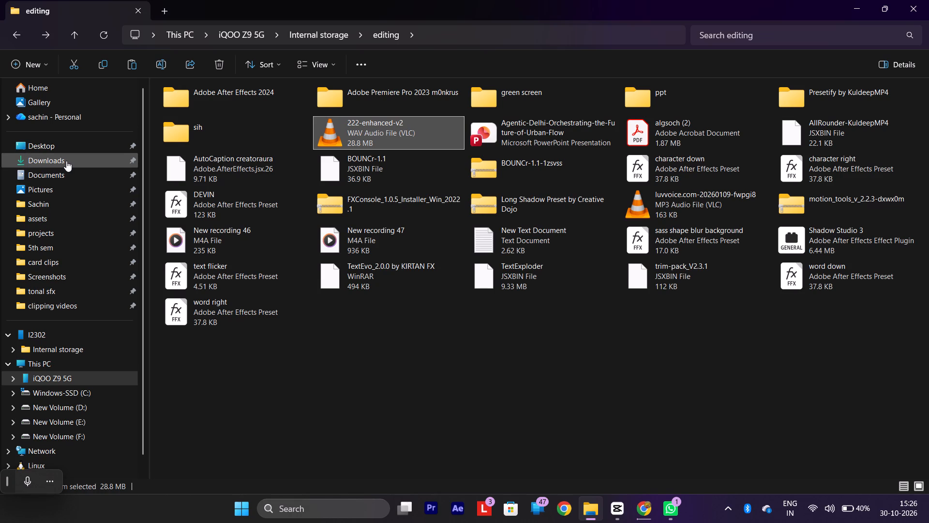
pyautogui.click(67, 161)
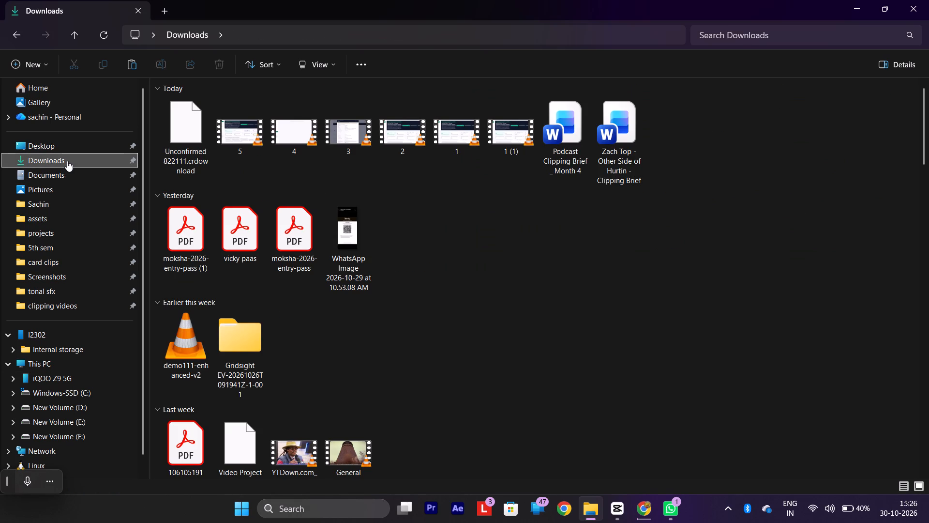
pyautogui.hotkey('ctrl', 'v')
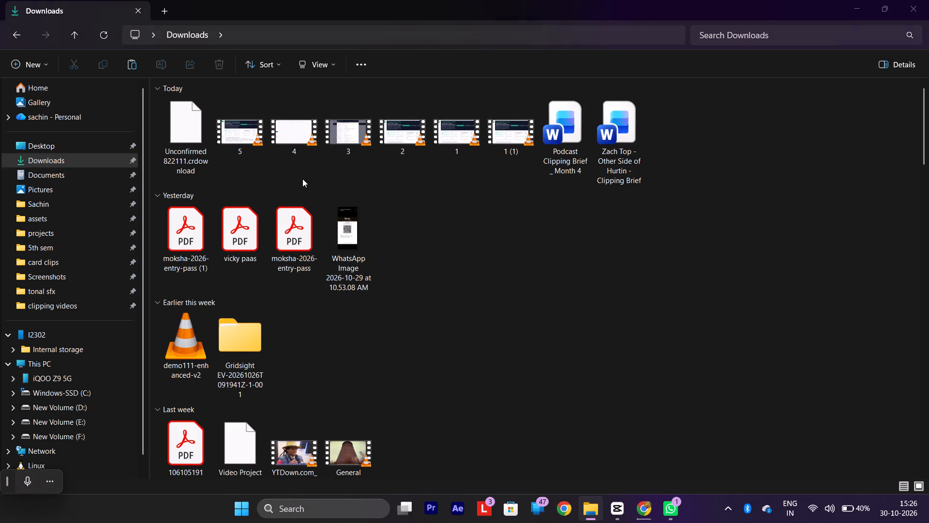
# Delete the incomplete file Unconfirmed 822111.crdownload from Downloads.
pyautogui.click(254, 154)
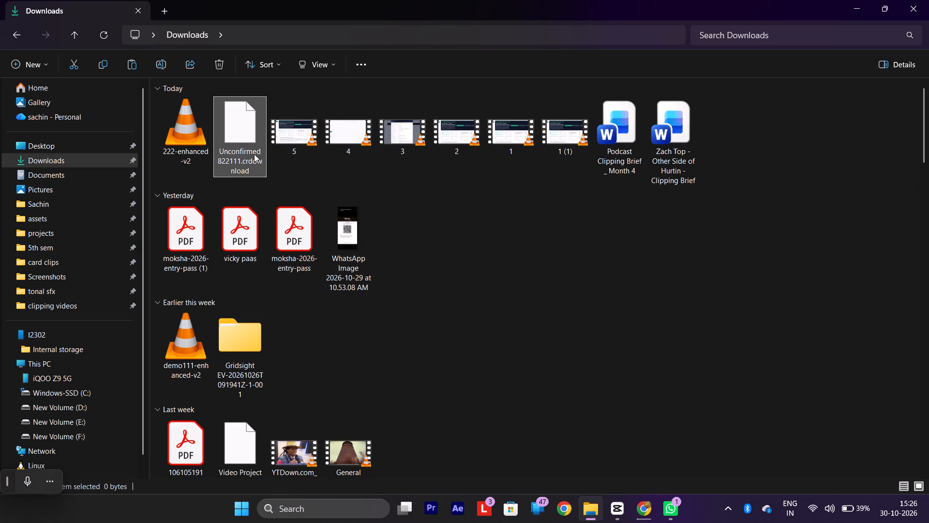
pyautogui.press('Delete')
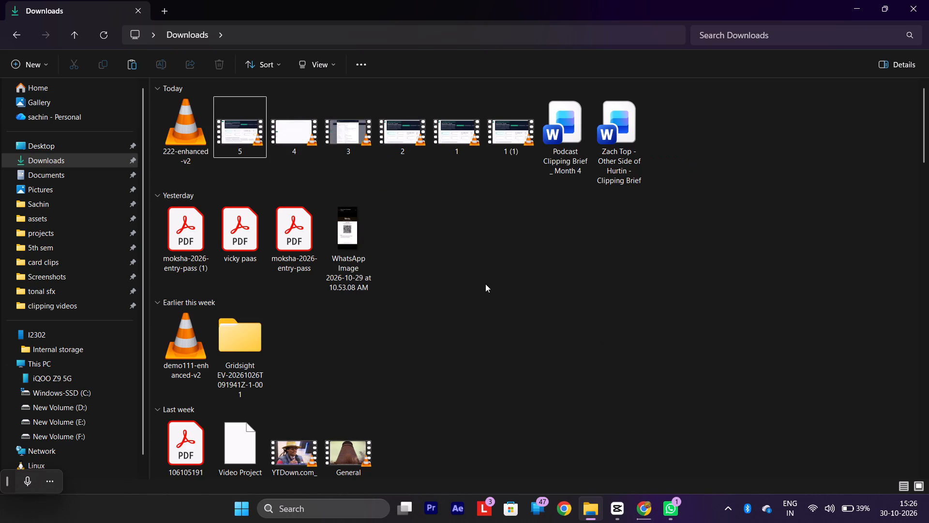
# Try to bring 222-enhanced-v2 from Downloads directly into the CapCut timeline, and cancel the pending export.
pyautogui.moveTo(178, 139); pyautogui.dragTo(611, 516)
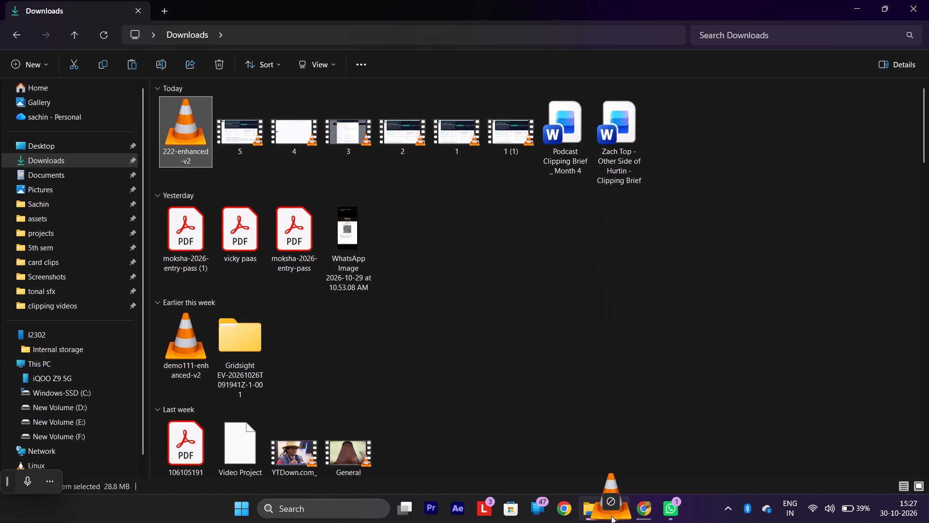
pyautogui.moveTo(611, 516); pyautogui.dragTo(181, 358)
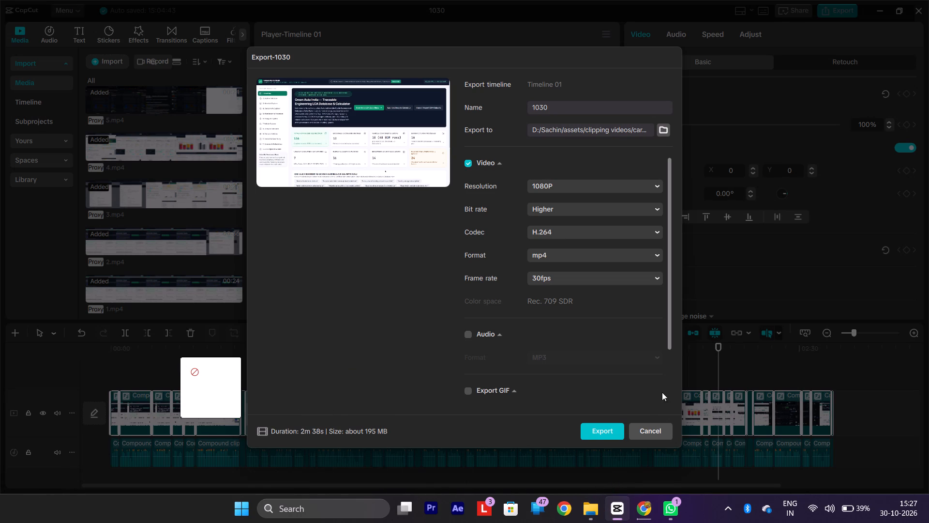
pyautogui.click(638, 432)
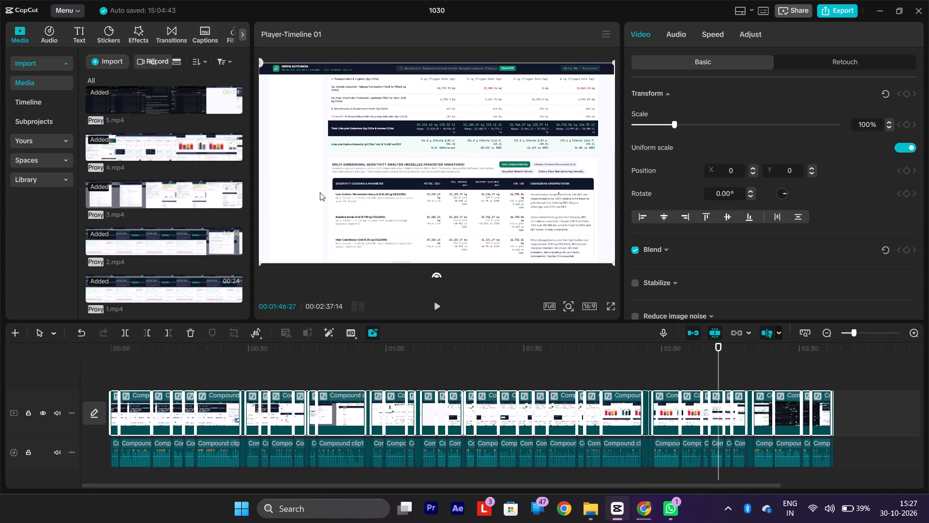
# Import 222-enhanced-v2 from the Downloads folder into the project's media.
pyautogui.click(111, 61)
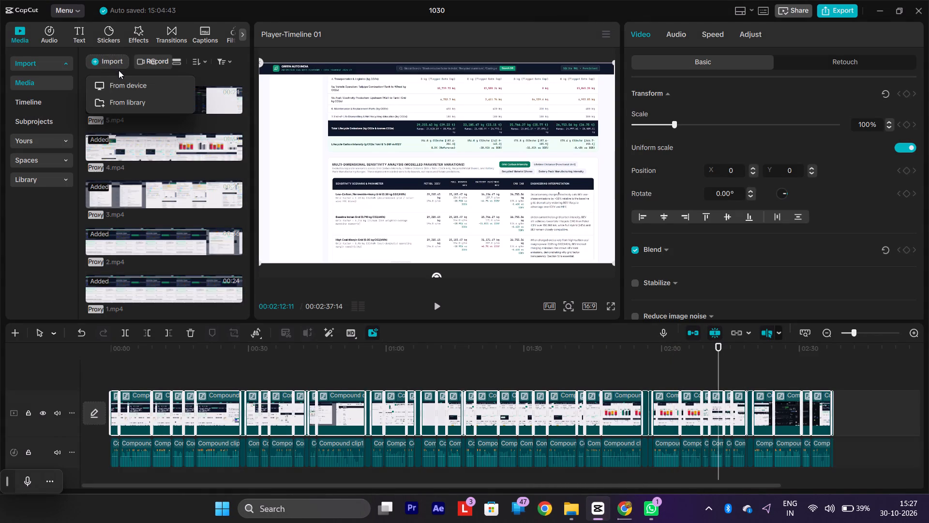
pyautogui.click(121, 82)
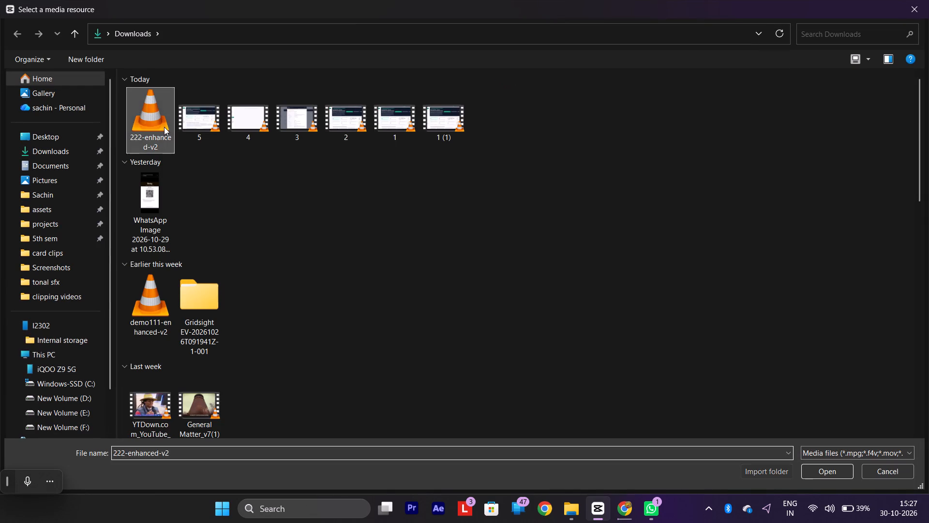
pyautogui.click(164, 127)
pyautogui.press('Return')
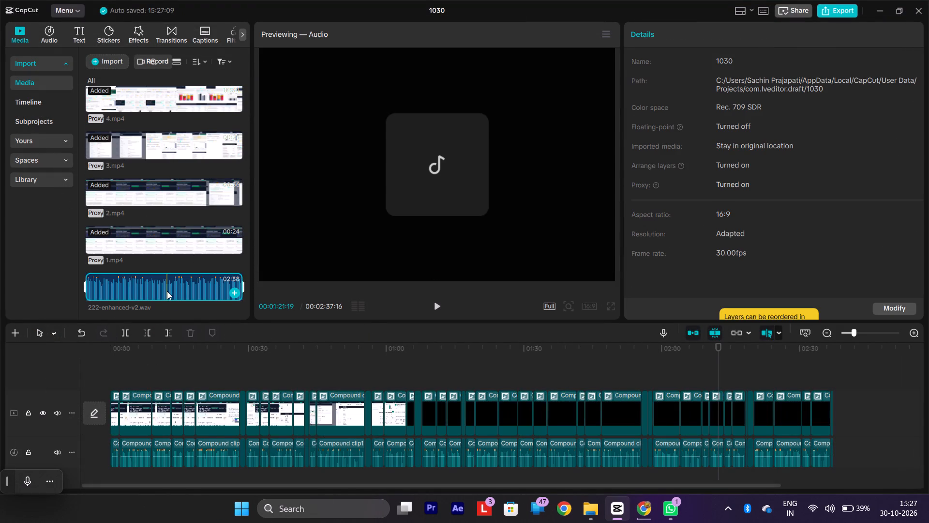
# Add 222-enhanced-v2.wav to the start of the timeline on a new audio track below the existing audio.
pyautogui.scroll(-1, 167, 291)
pyautogui.scroll(-3, 189, 377)
pyautogui.moveTo(171, 288); pyautogui.dragTo(106, 477)
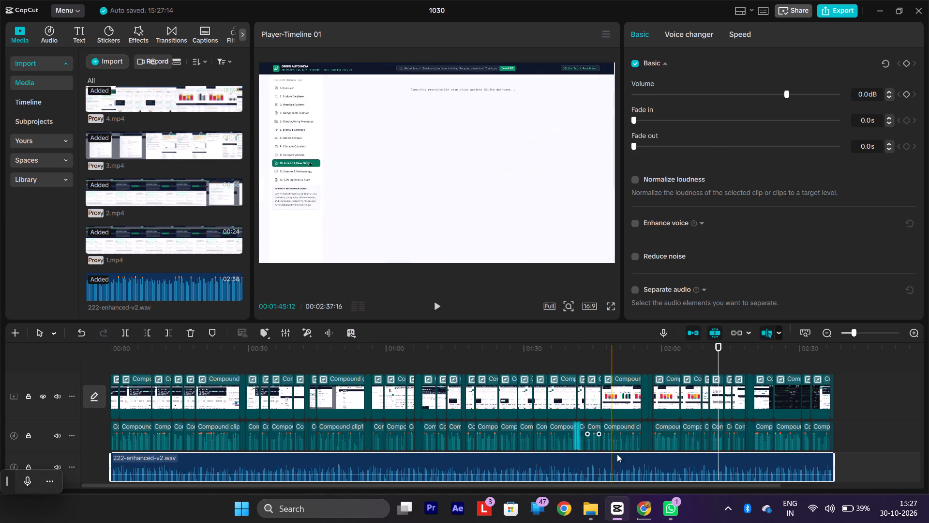
# Delete all the original compound audio clips from the track above 222-enhanced-v2.wav.
pyautogui.moveTo(851, 427); pyautogui.dragTo(566, 485)
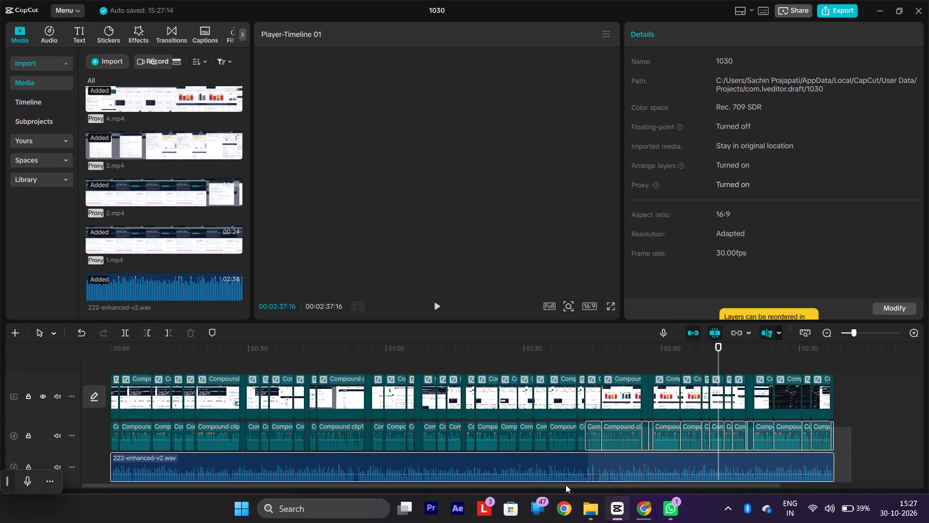
pyautogui.moveTo(566, 485); pyautogui.dragTo(97, 434)
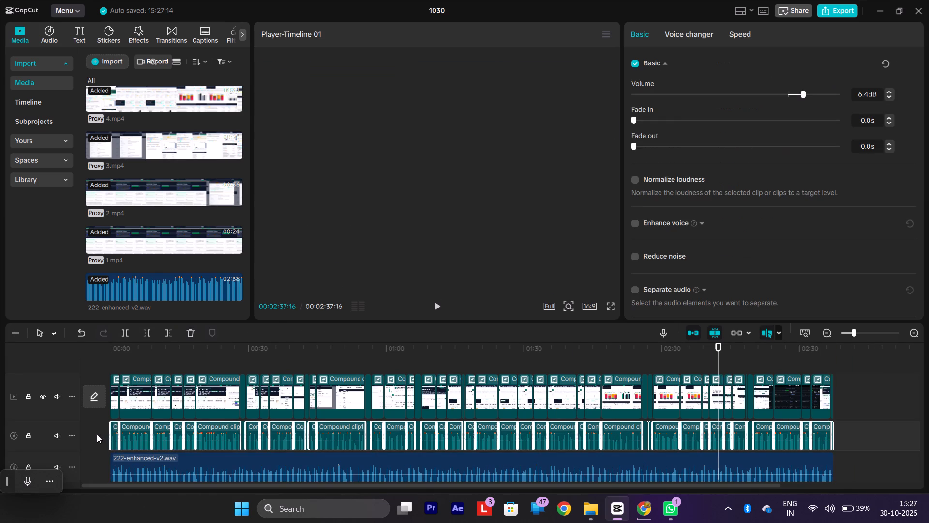
pyautogui.press('Delete')
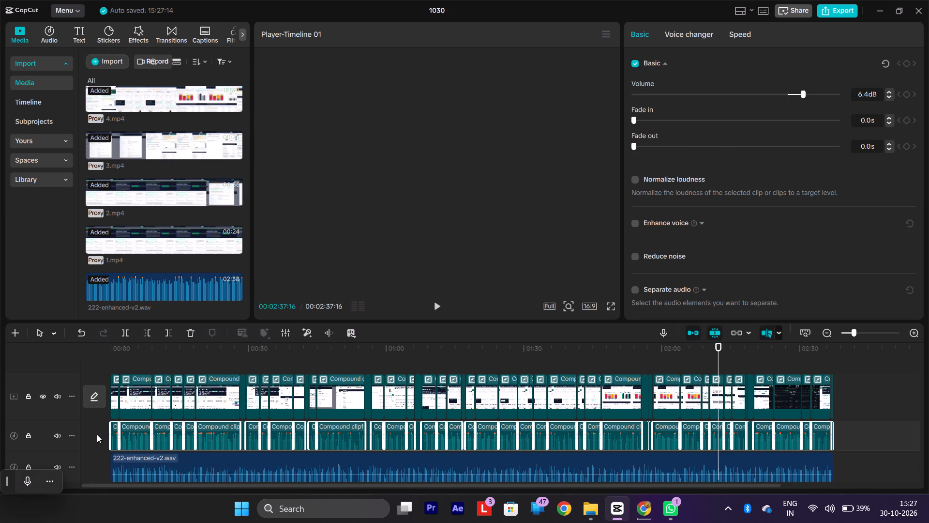
# Play the first few seconds of the timeline to check the enhanced audio against the video.
pyautogui.press('d')
pyautogui.press('space')
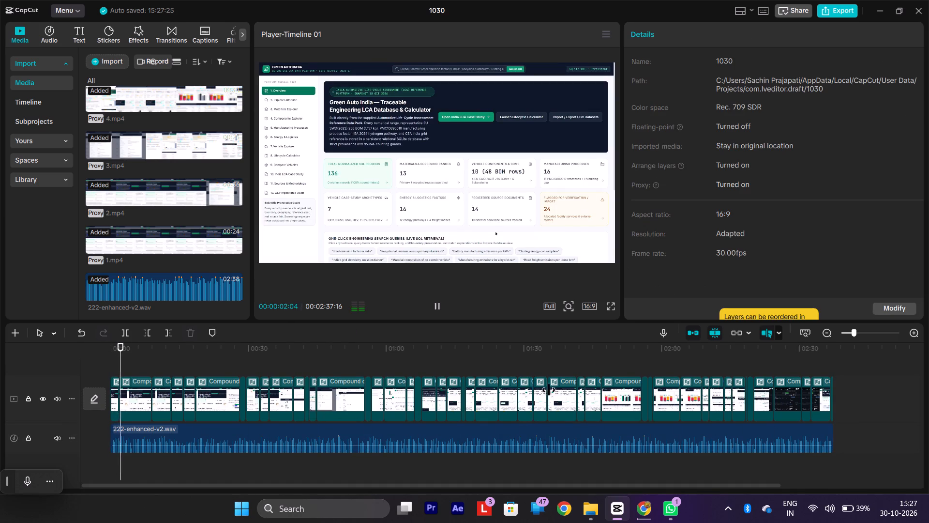
pyautogui.press('space')
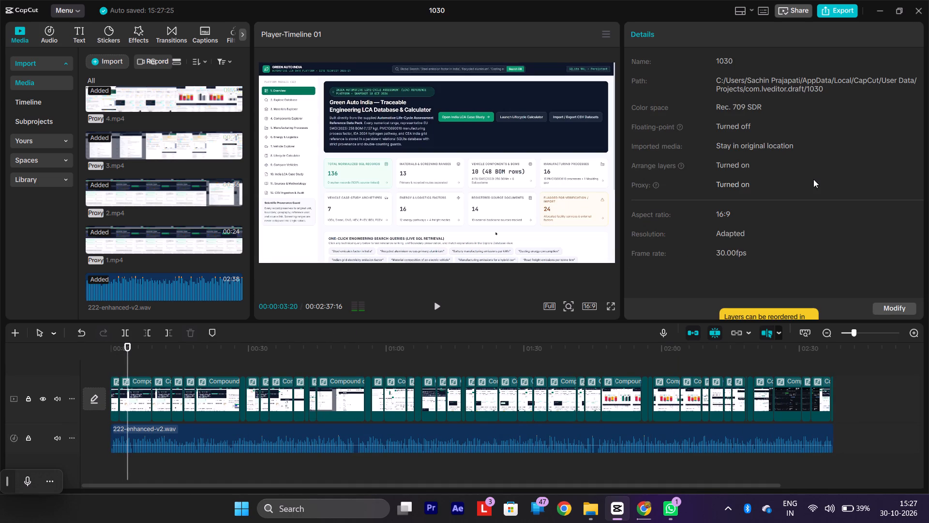
# Open the export settings for Timeline 01 and name the video DEMO.
pyautogui.click(833, 11)
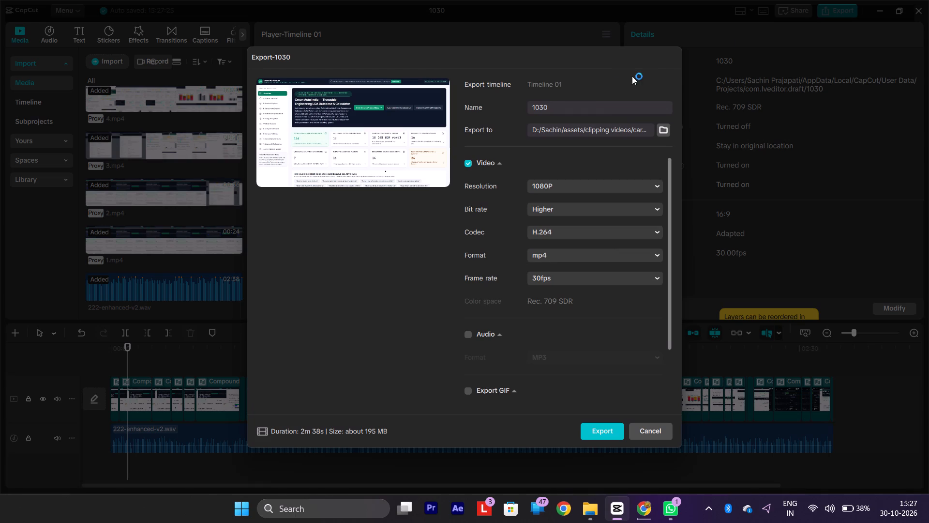
pyautogui.doubleClick(593, 109)
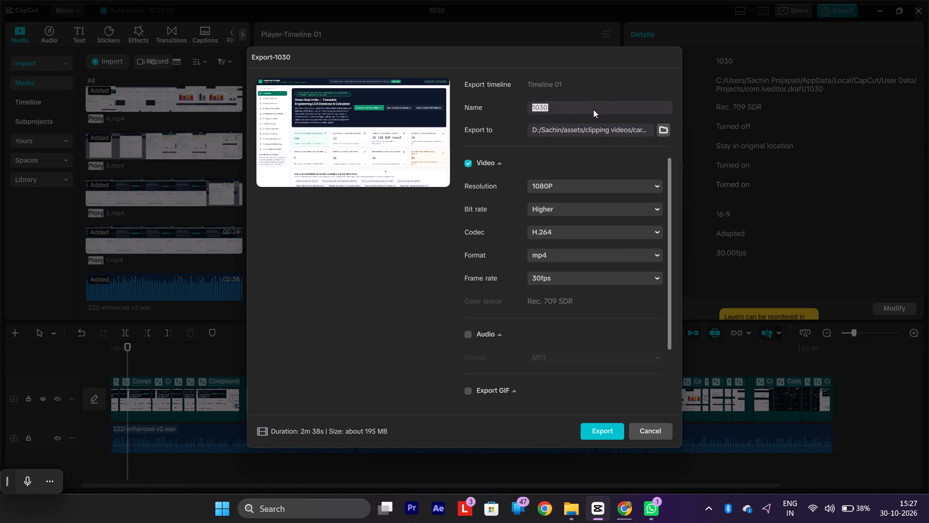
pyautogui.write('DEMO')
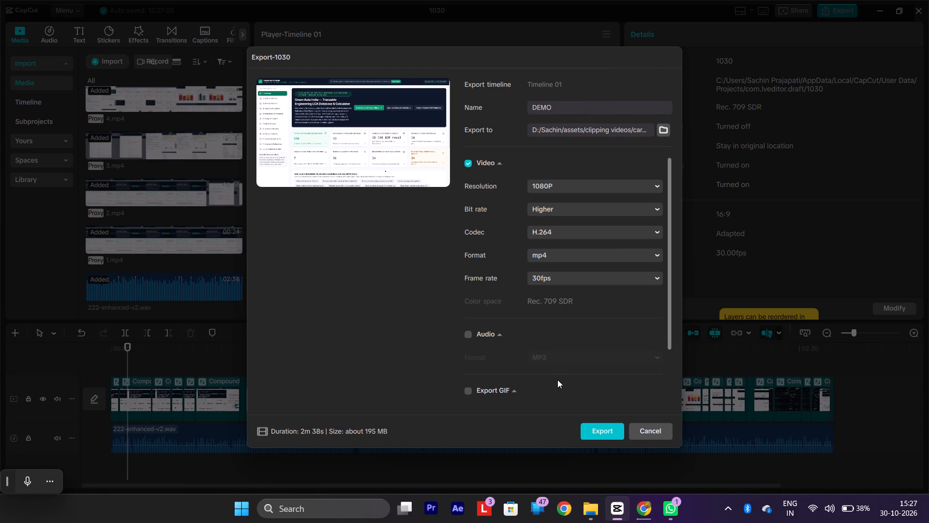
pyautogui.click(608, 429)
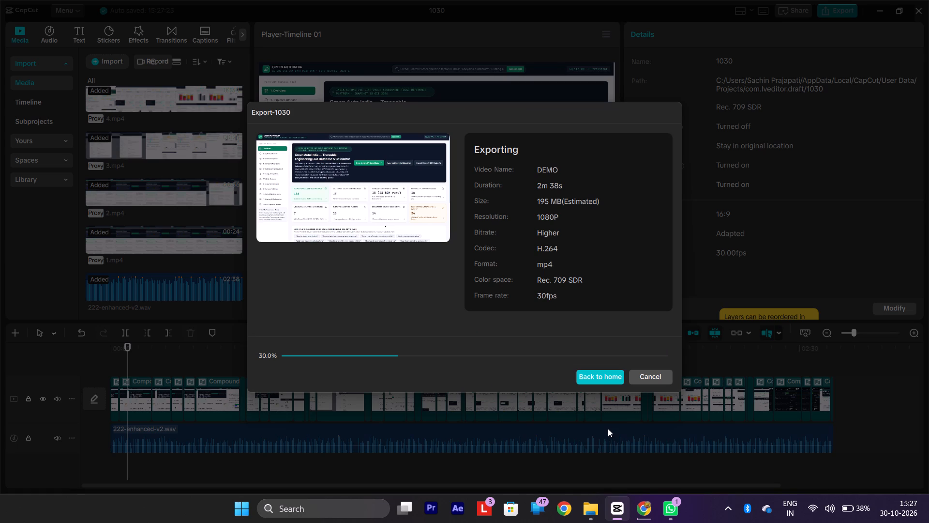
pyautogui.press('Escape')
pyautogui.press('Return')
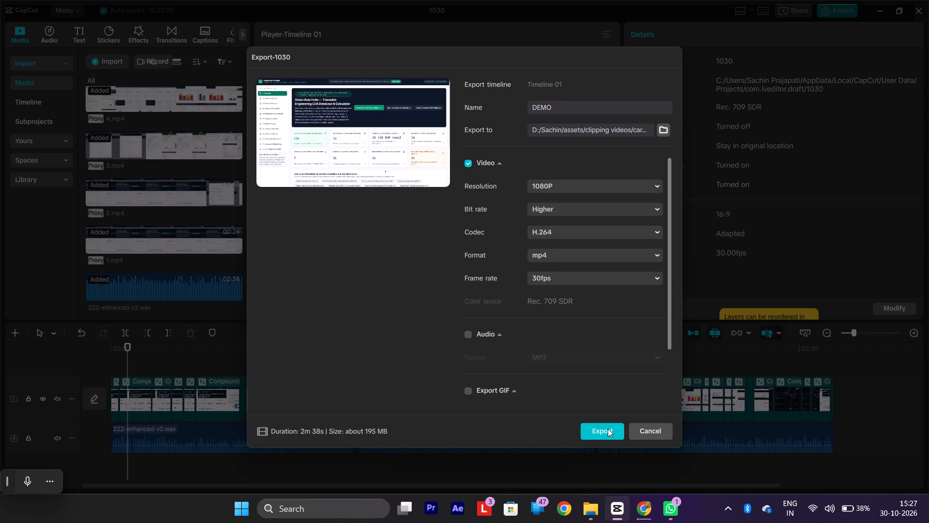
# Export the DEMO video as a 1080P, 30fps H.264 mp4 at the Higher bit rate.
pyautogui.click(593, 435)
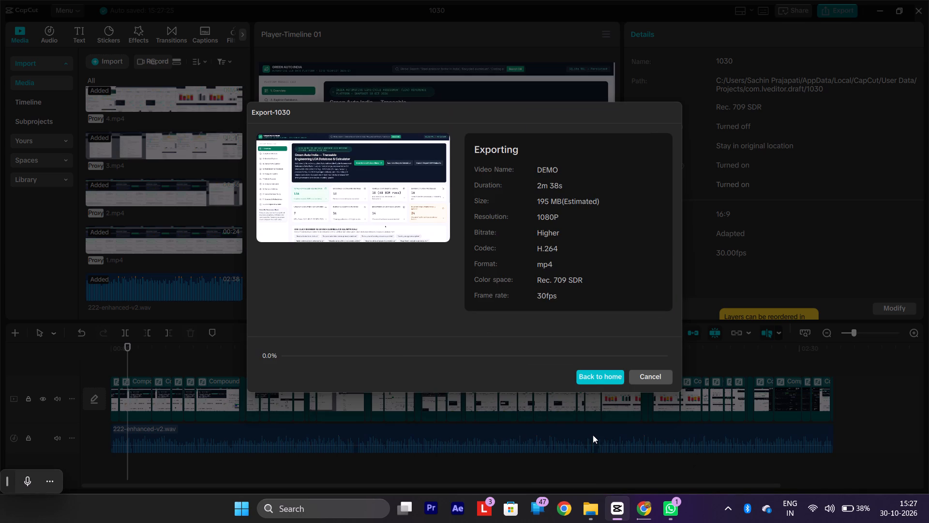
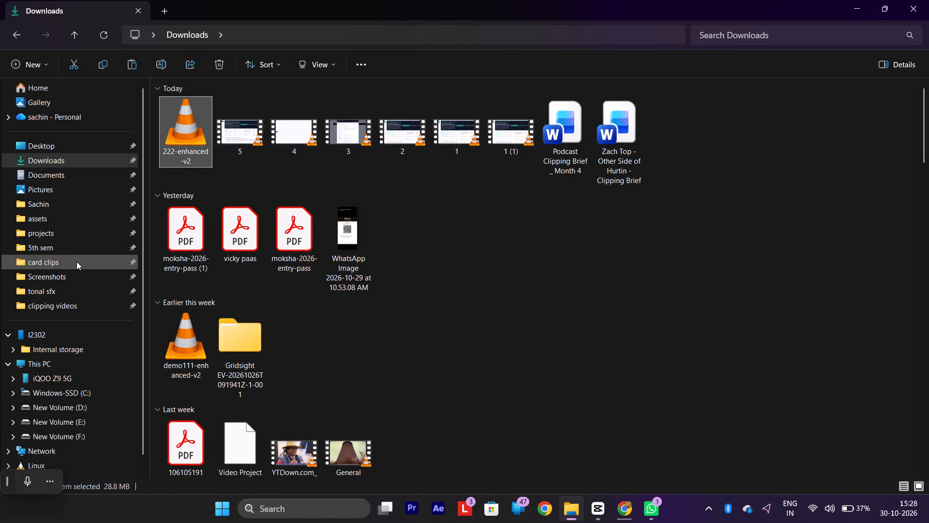
# Copy the DEMO video from the card clips folder into the internal storage of the connected iQOO Z9 5G phone.
pyautogui.click(76, 261)
pyautogui.moveTo(76, 261); pyautogui.dragTo(330, 358)
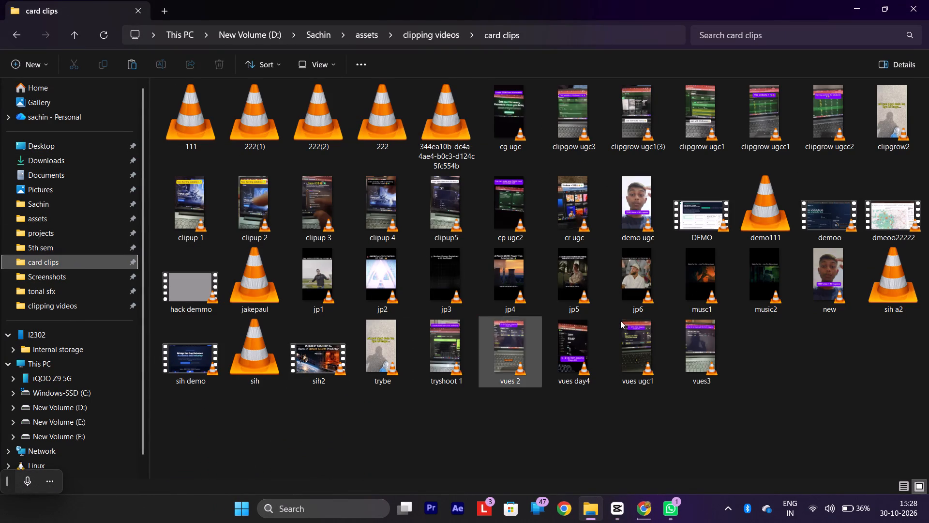
pyautogui.click(706, 216)
pyautogui.hotkey('ctrl', 'c')
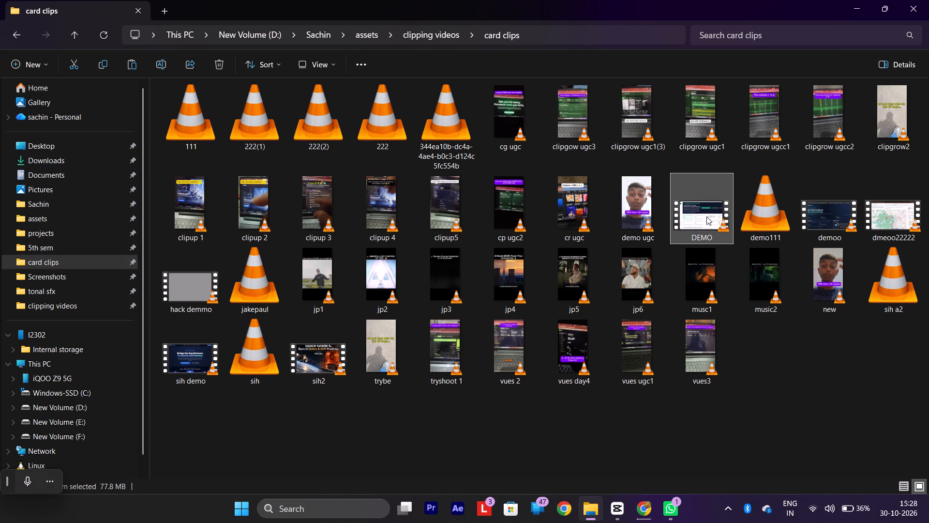
pyautogui.click(71, 382)
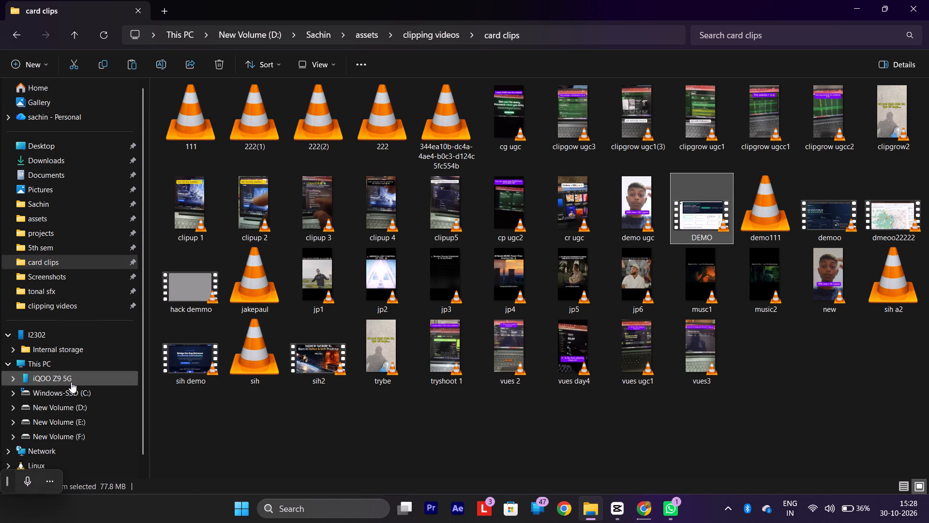
pyautogui.doubleClick(222, 92)
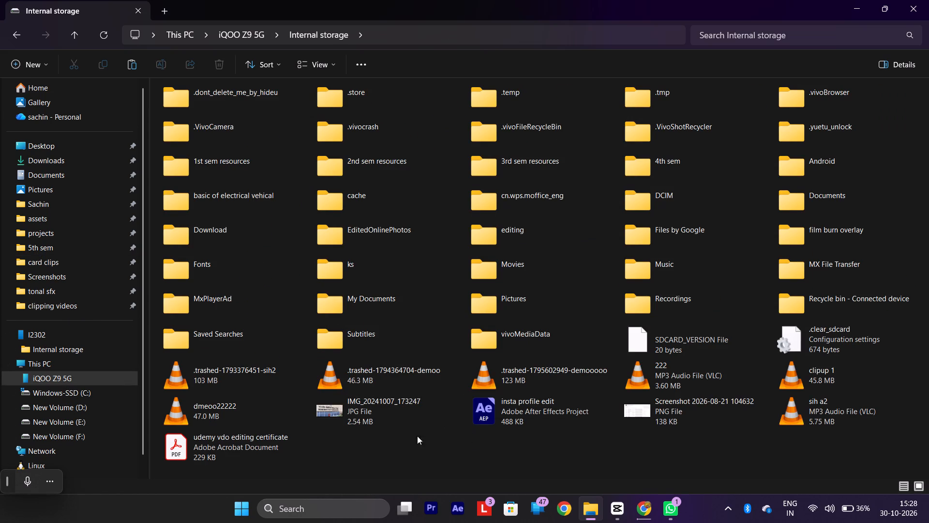
pyautogui.click(394, 451)
pyautogui.hotkey('ctrl', 'v')
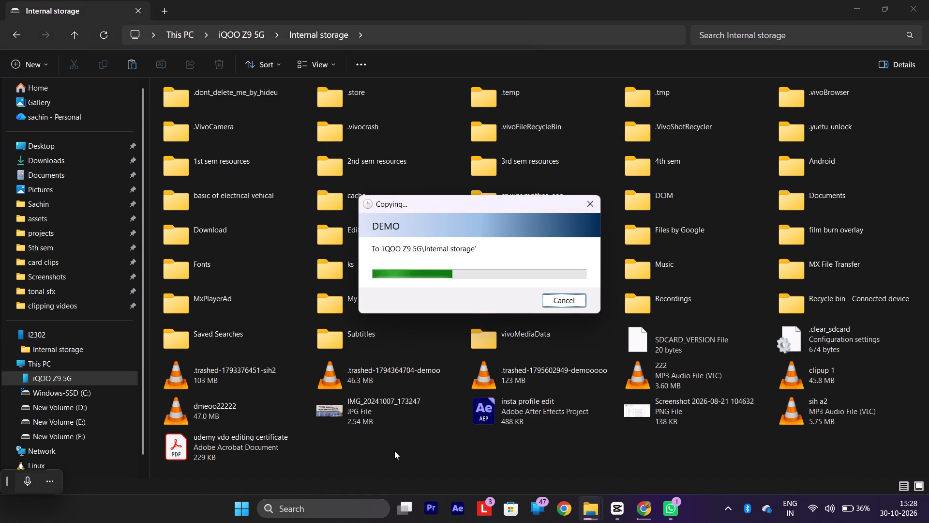